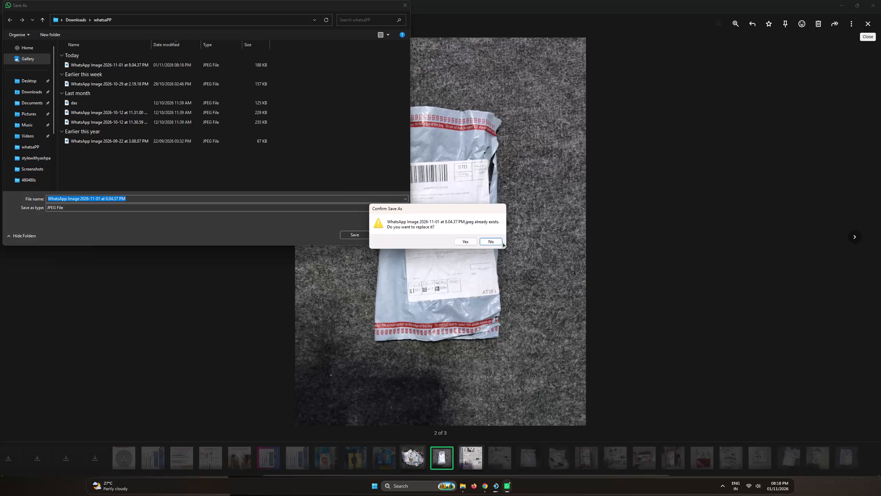
# Decline overwriting the existing JPEG and select the date-and-time portion of the parcel photo's file name for editing.
pyautogui.click(500, 242)
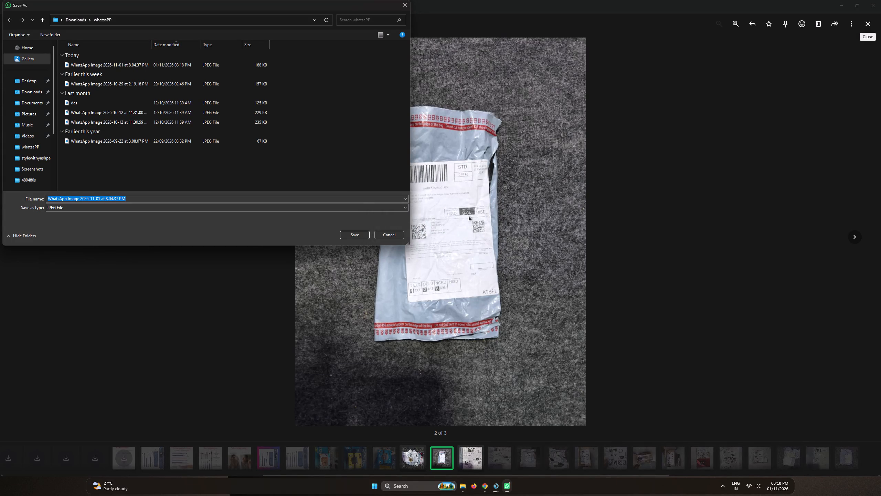
pyautogui.click(312, 198)
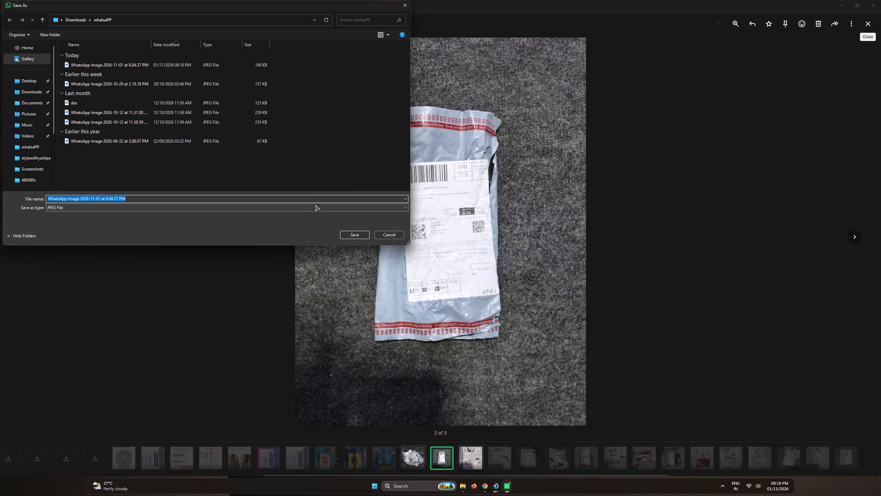
pyautogui.click(258, 196)
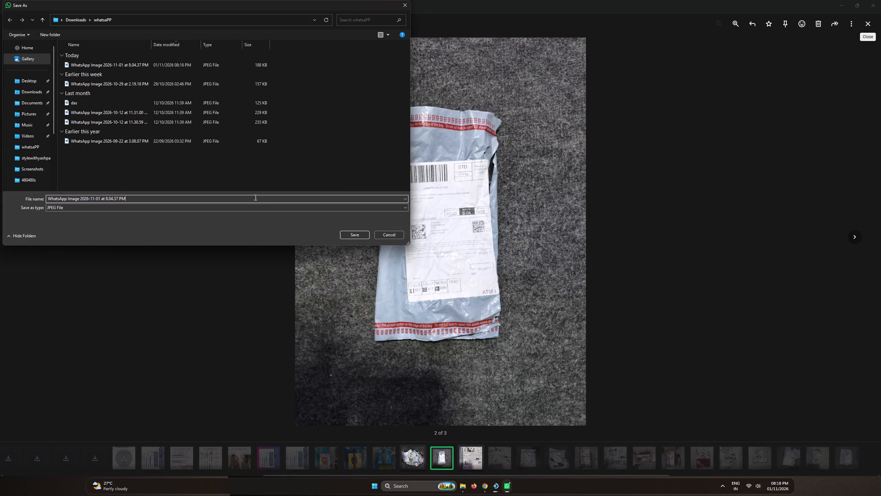
pyautogui.click(253, 198)
pyautogui.moveTo(250, 198); pyautogui.dragTo(86, 197)
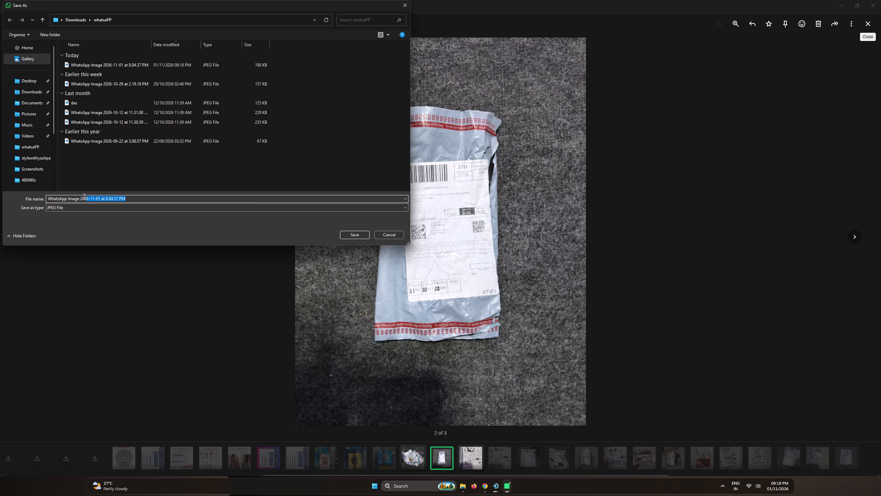
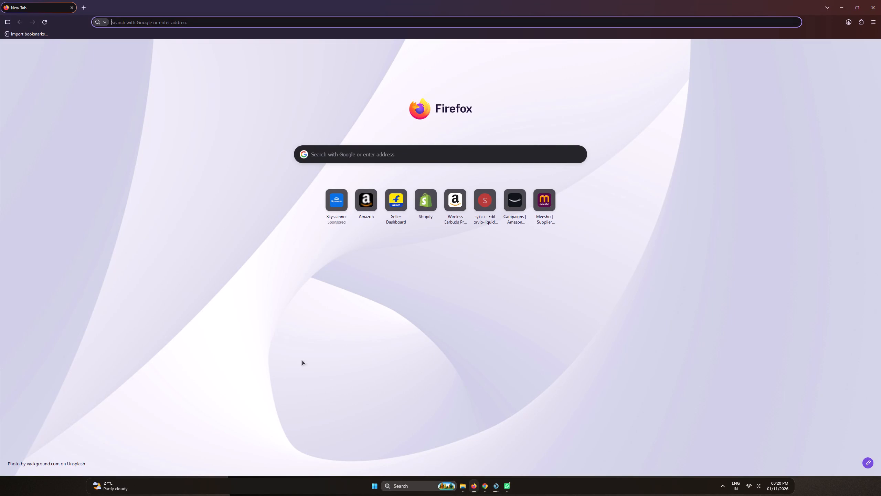
# Open the saved Amazon shortcut from the new tab page and go to the Seller Central home dashboard.
pyautogui.click(364, 213)
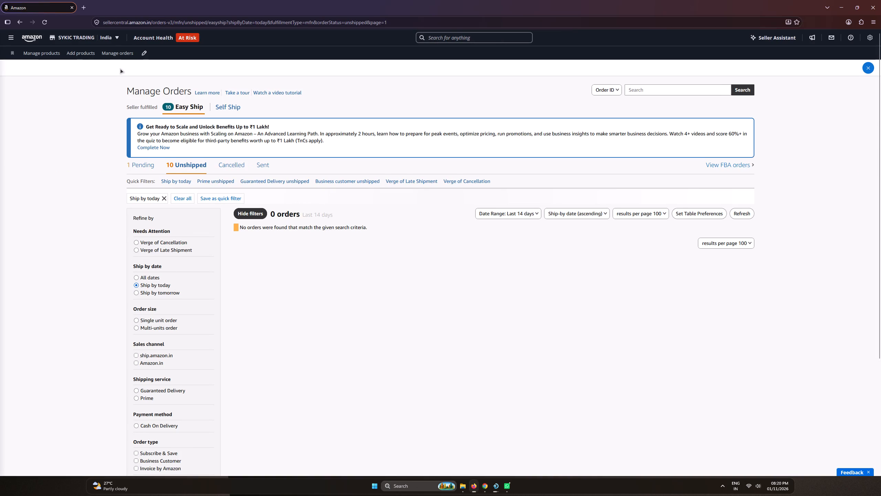
pyautogui.click(33, 38)
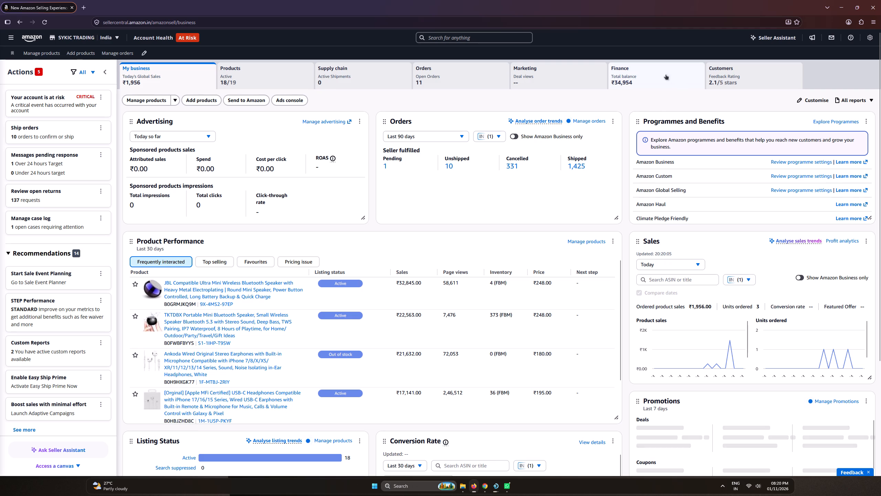
# Open Seller Central's main navigation from the home dashboard.
pyautogui.click(9, 43)
pyautogui.click(12, 34)
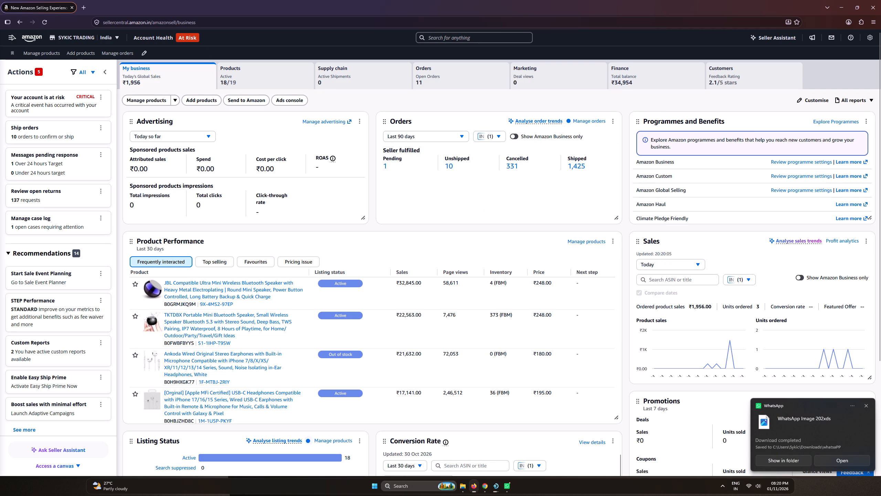
# Expand the Products and Orders sections of the Seller Central site navigation to show their page links.
pyautogui.click(11, 37)
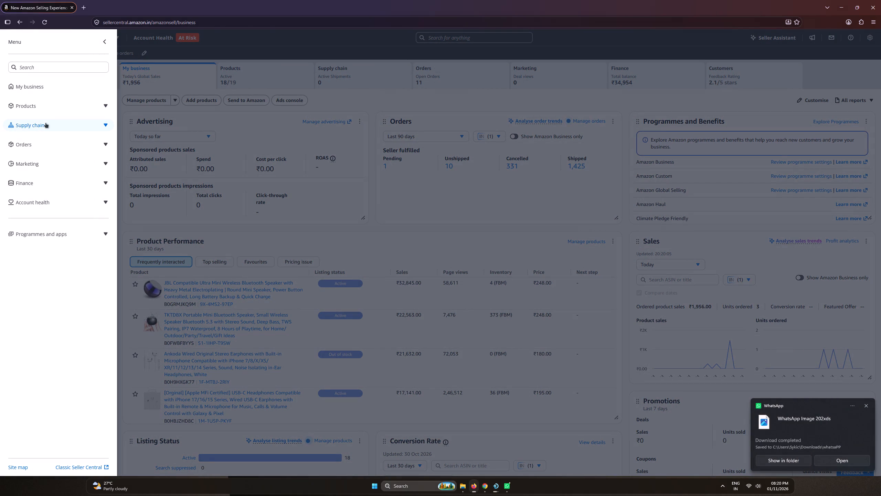
pyautogui.click(56, 109)
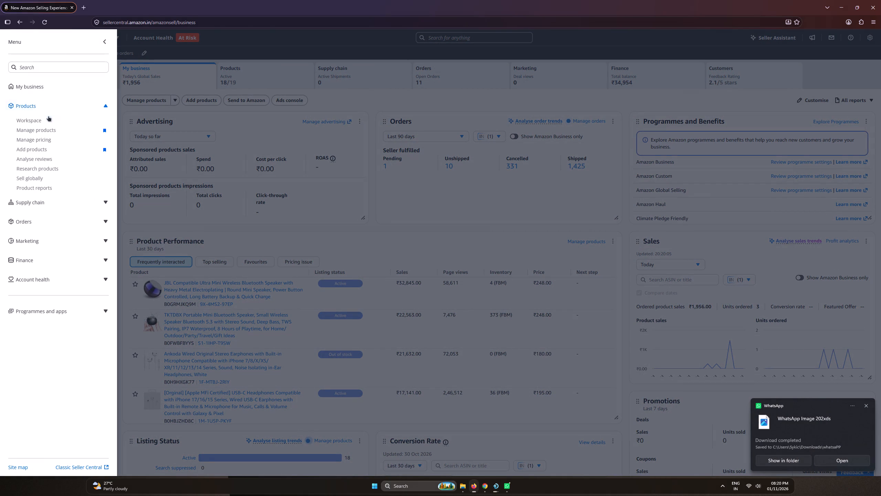
pyautogui.click(42, 225)
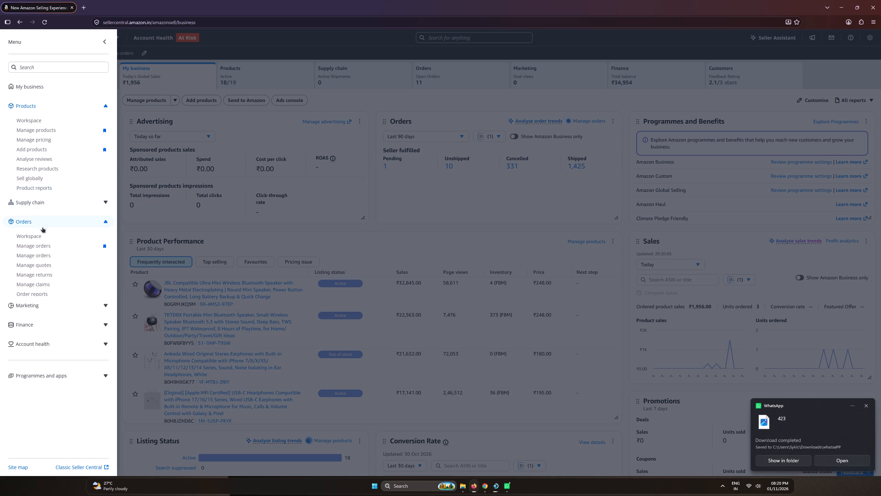
# Open the Safe-T claims page from the Orders section's claims management and start filing a new SAFE-T claim.
pyautogui.click(42, 286)
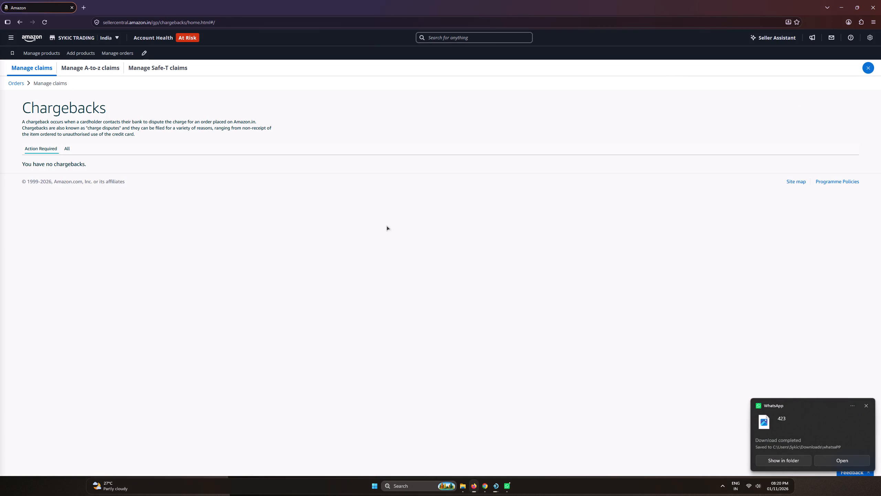
pyautogui.click(141, 68)
pyautogui.click(837, 61)
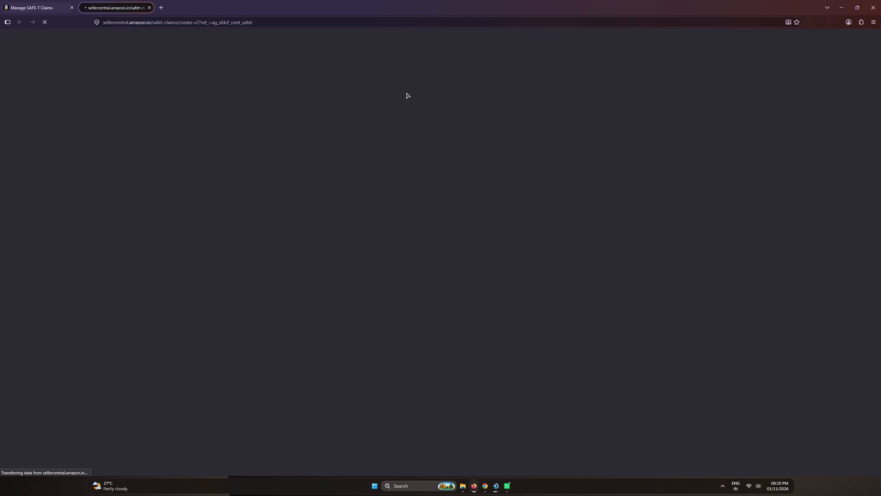
# Set the claim's fulfillment channel to Easy Ship/ Self Ship/ Seller Flex, proceed, and activate the Order ID entry.
pyautogui.click(208, 158)
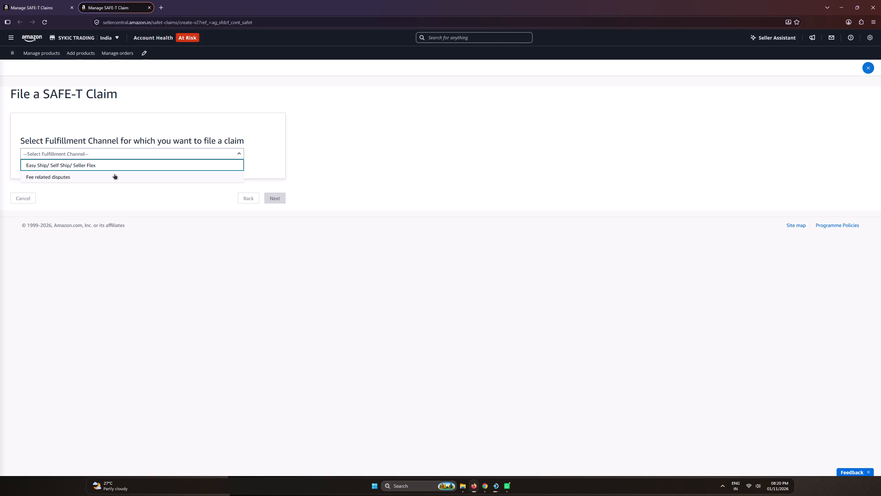
pyautogui.click(113, 174)
pyautogui.click(128, 154)
pyautogui.click(90, 163)
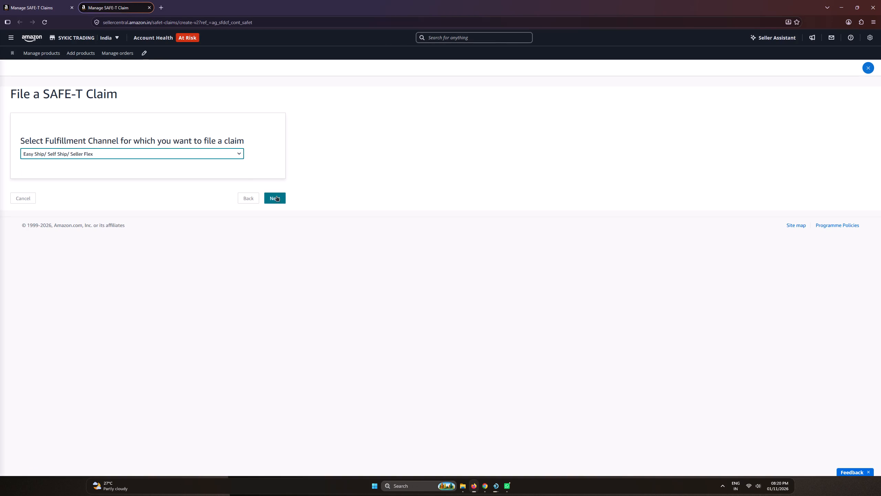
pyautogui.click(276, 196)
pyautogui.click(109, 154)
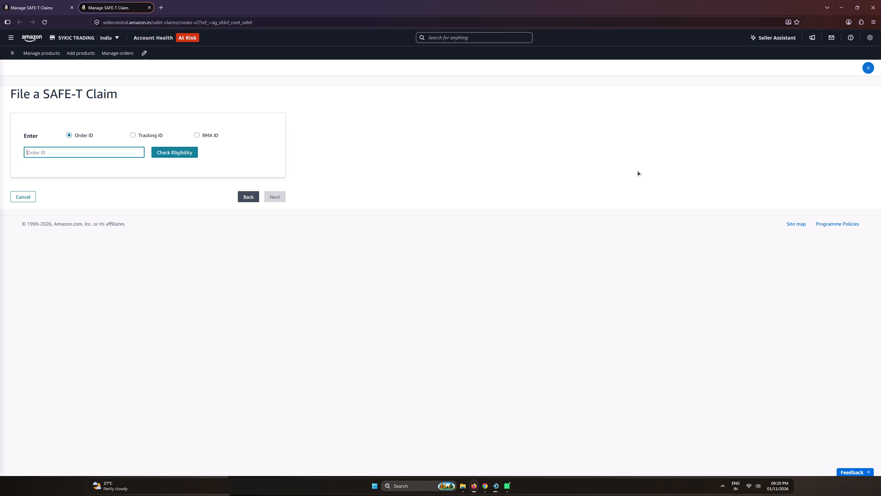
# Switch to File Explorer and preview the photo WhatsApp Image 2026-11-01 at 8.04.37 PM in the whatsaPP folder of Downloads.
pyautogui.click(464, 486)
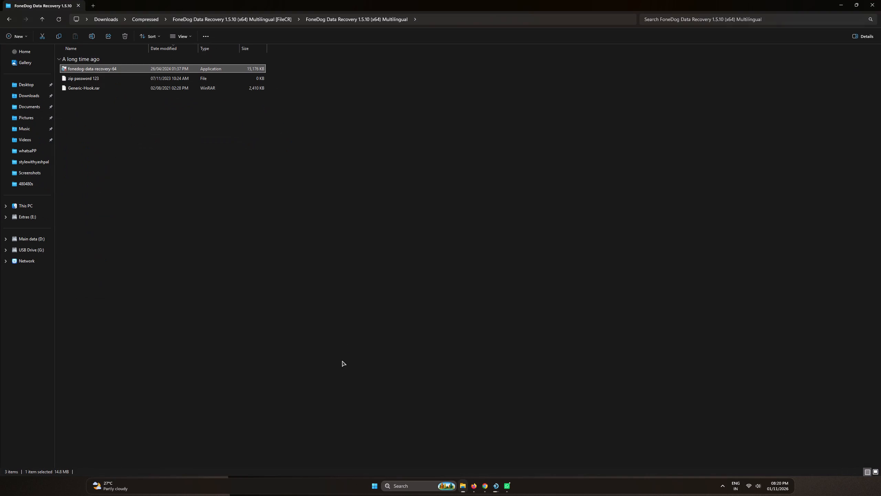
pyautogui.click(32, 96)
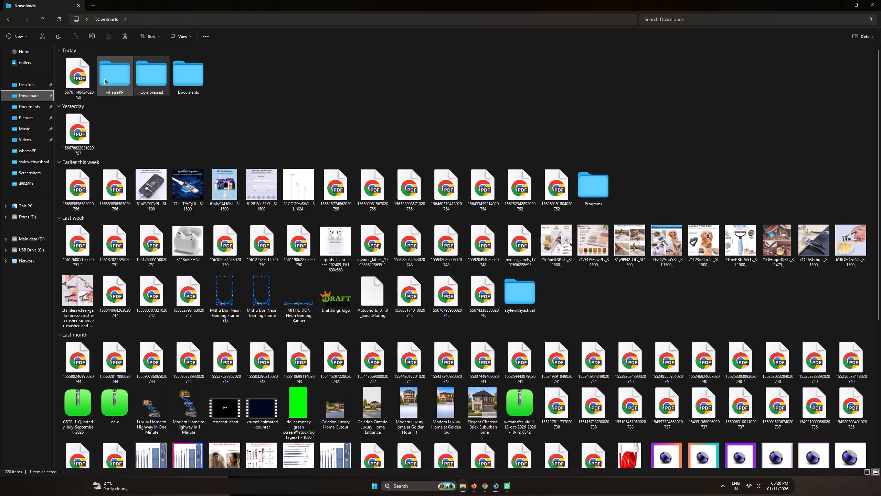
pyautogui.doubleClick(107, 79)
pyautogui.click(92, 74)
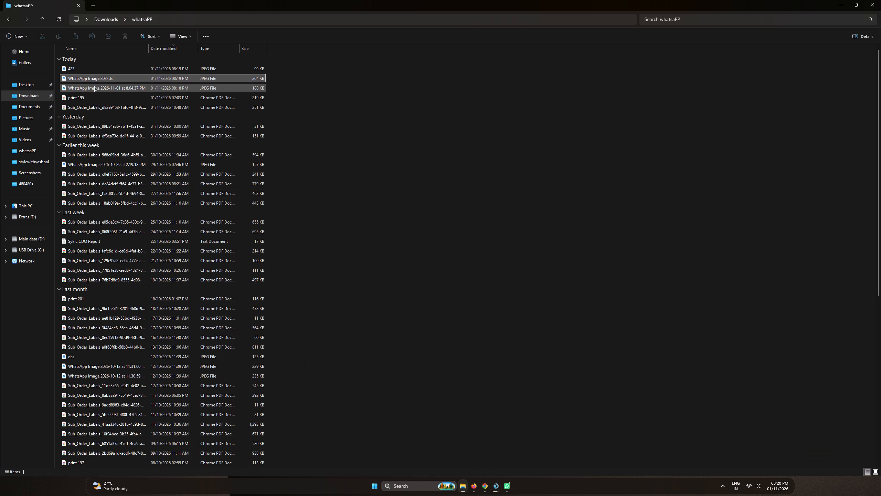
pyautogui.click(94, 86)
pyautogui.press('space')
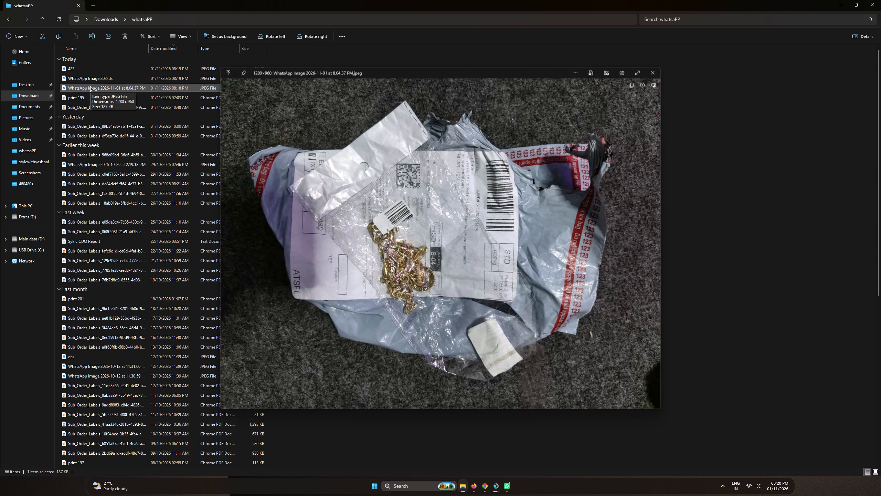
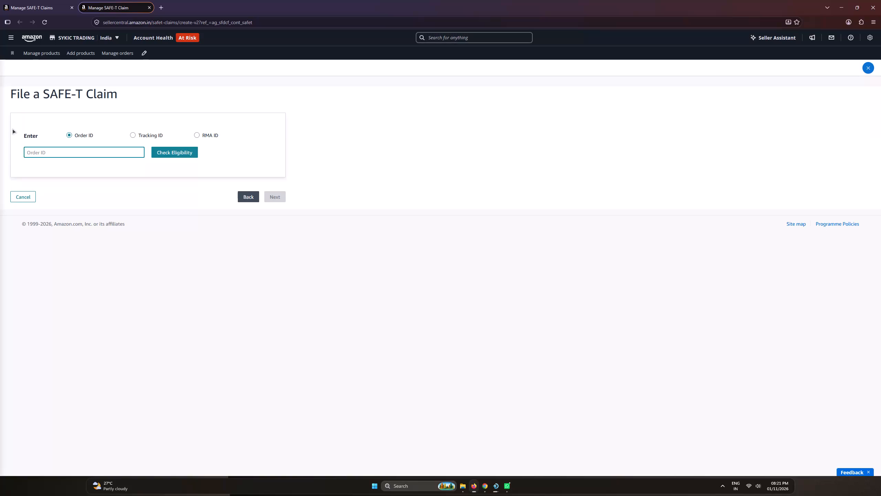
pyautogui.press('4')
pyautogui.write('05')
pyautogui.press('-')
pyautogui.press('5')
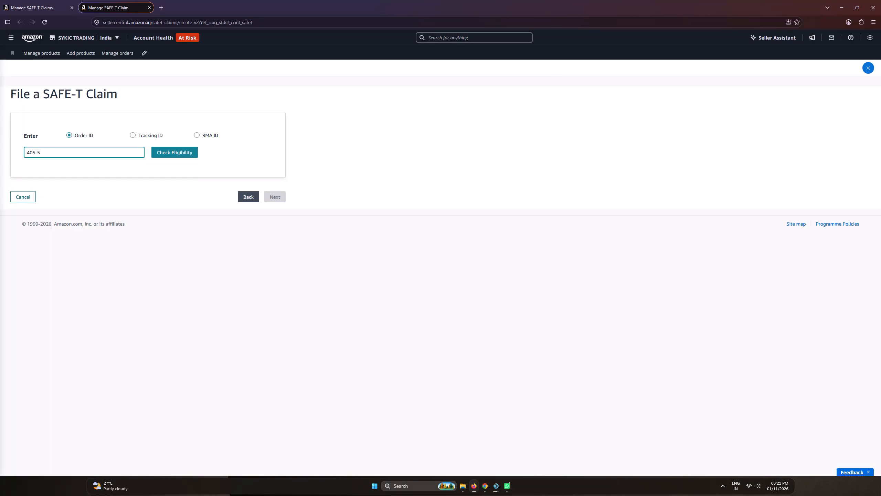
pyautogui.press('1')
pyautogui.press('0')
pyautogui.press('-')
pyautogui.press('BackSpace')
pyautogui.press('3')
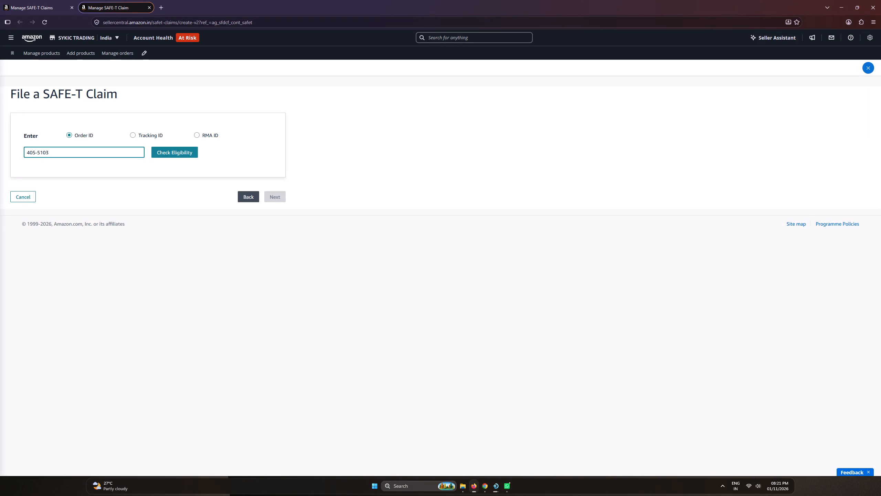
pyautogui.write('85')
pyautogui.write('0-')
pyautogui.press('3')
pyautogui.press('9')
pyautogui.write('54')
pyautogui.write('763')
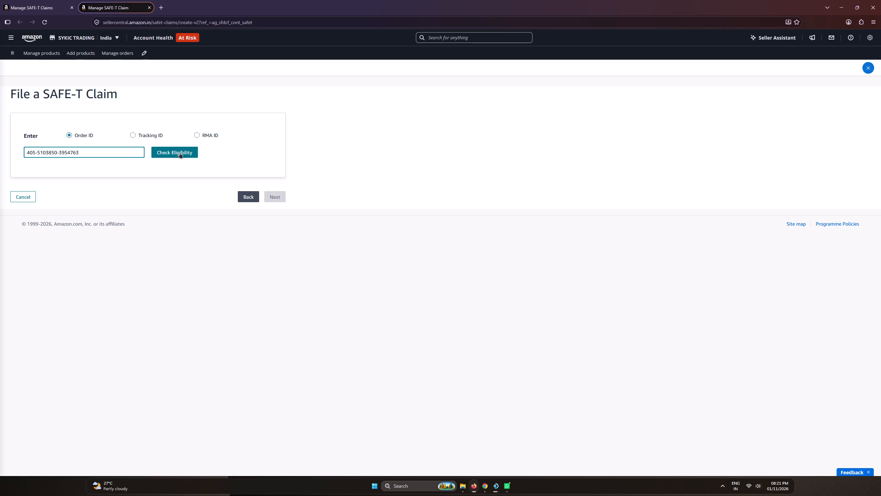
pyautogui.click(180, 154)
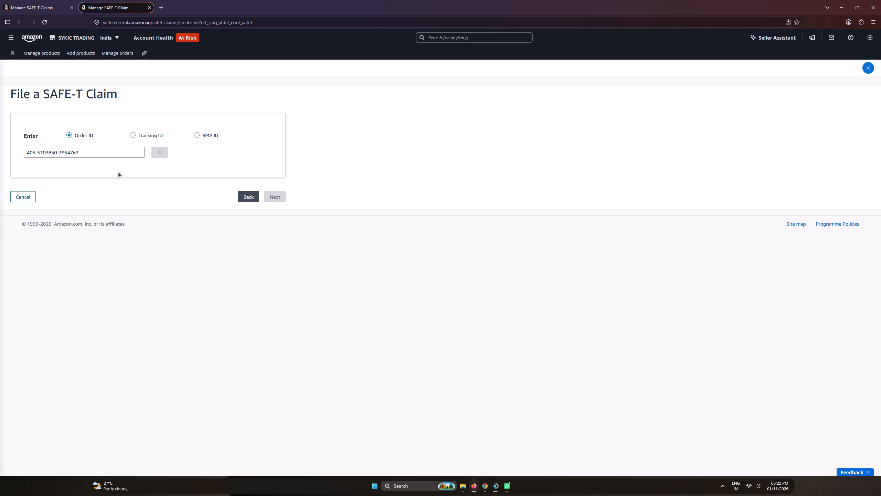
# Select the Ankoda wired earphones as the item to claim and continue to the claim reason.
pyautogui.click(26, 174)
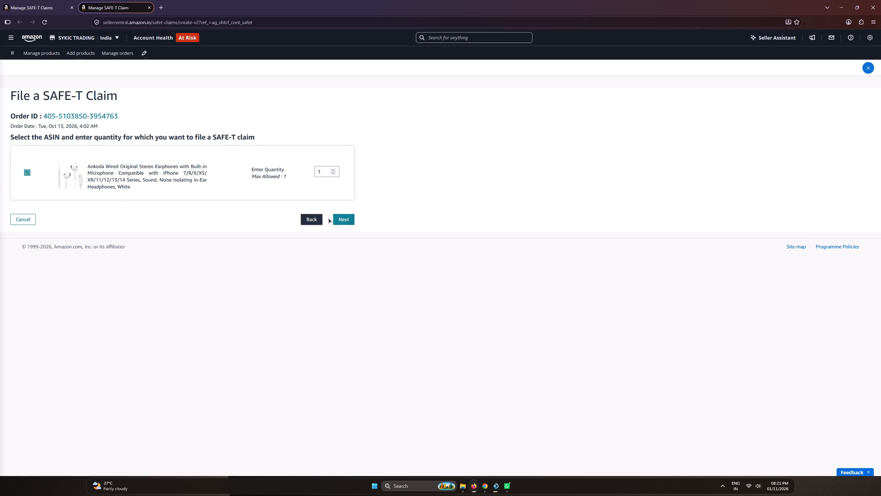
pyautogui.click(343, 221)
# Set the claim reason to "I received different item/ empty box" with sub-reason "Different item received" and continue.
pyautogui.click(209, 208)
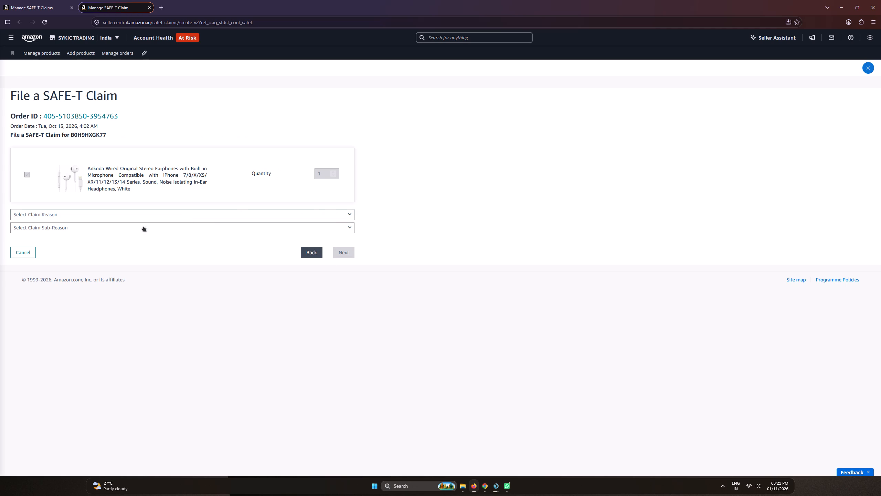
pyautogui.click(95, 216)
pyautogui.click(58, 239)
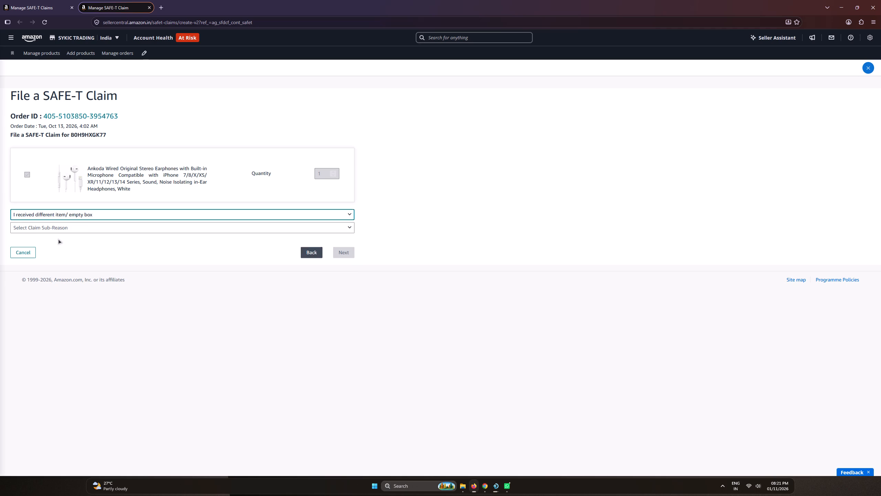
pyautogui.click(70, 231)
pyautogui.click(59, 242)
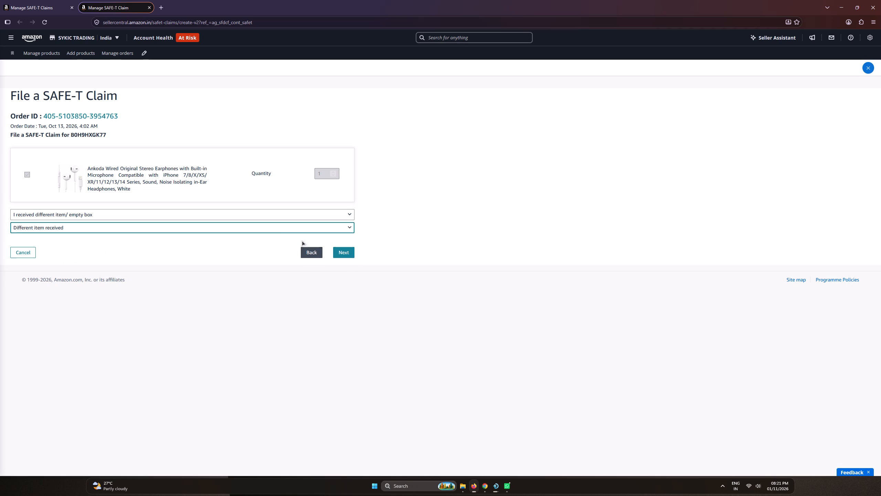
pyautogui.click(351, 253)
# Attach WhatsApp Image 2026-11-01 at 8.04.37 PM as the photograph of the contents of the return.
pyautogui.click(415, 180)
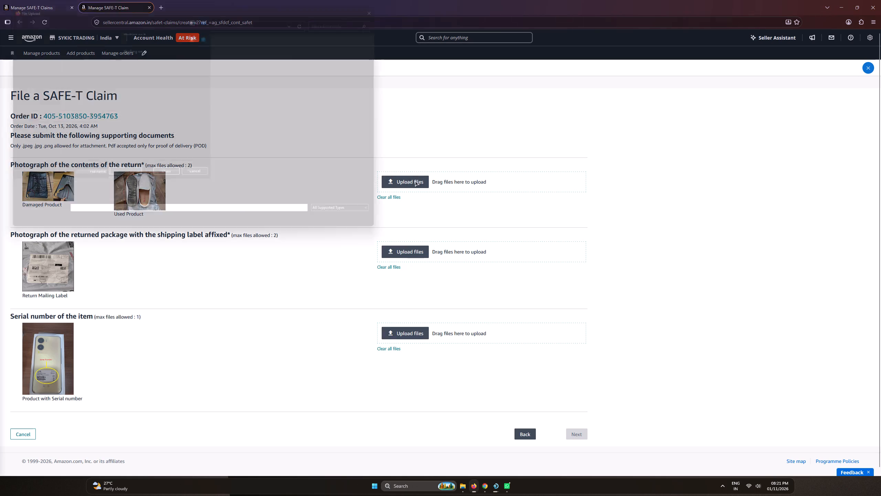
pyautogui.doubleClick(126, 75)
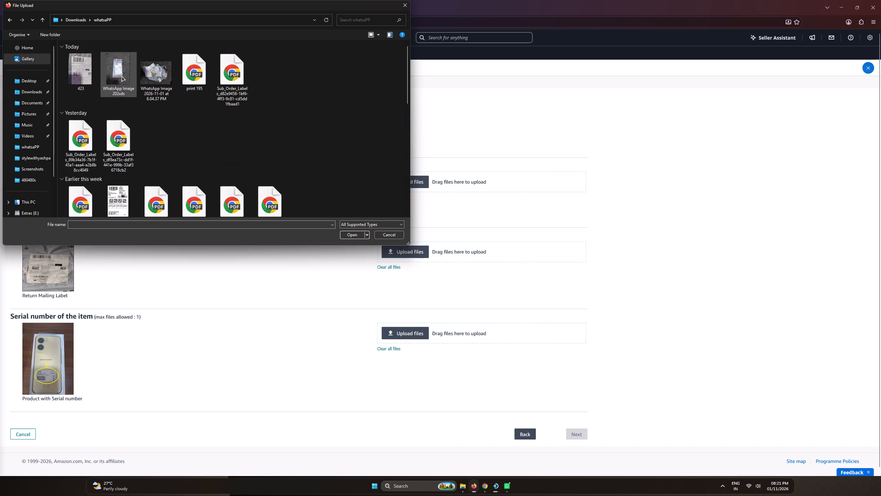
pyautogui.doubleClick(160, 74)
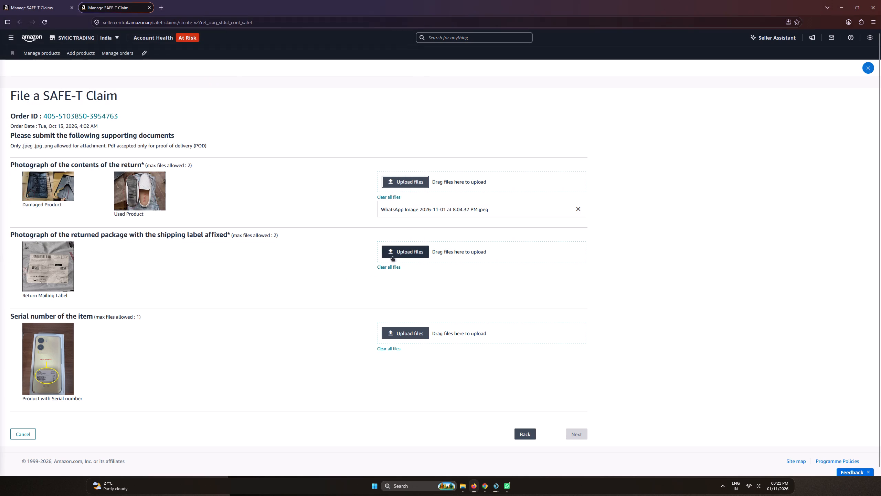
# Attach the images 423 and WhatsApp Image 202xds as photographs of the returned package with its shipping label.
pyautogui.click(400, 253)
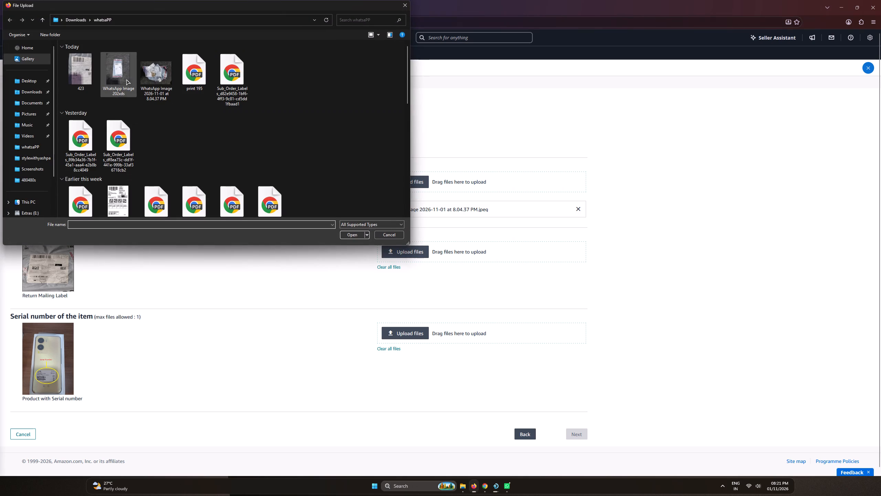
pyautogui.doubleClick(86, 71)
pyautogui.click(397, 252)
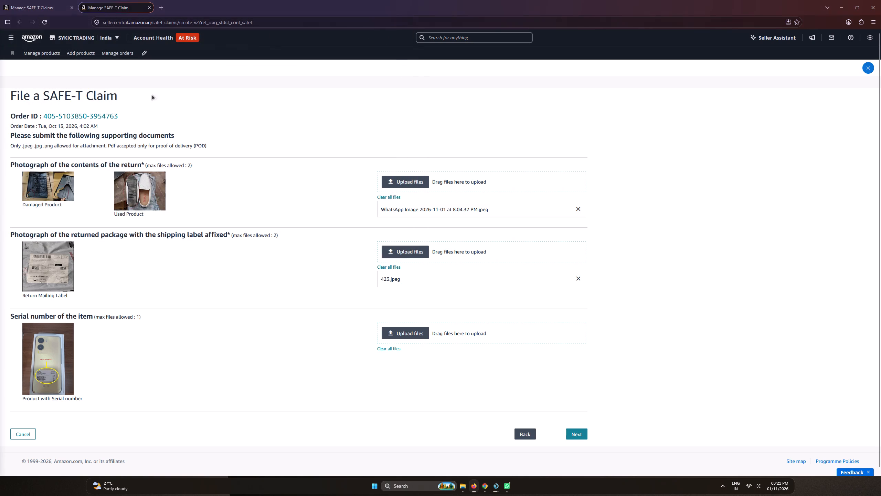
pyautogui.doubleClick(125, 76)
# Attach WhatsApp Image 202xds as the item's serial number photo and proceed with the supporting documents.
pyautogui.click(391, 336)
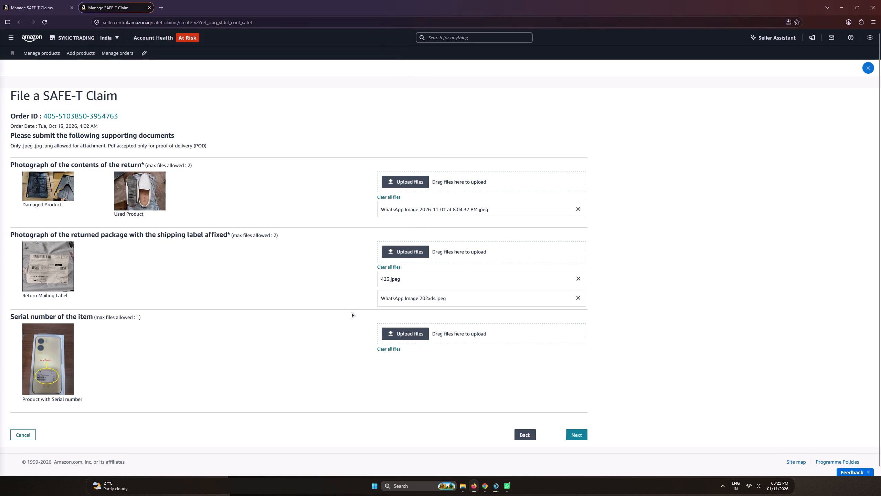
pyautogui.doubleClick(125, 71)
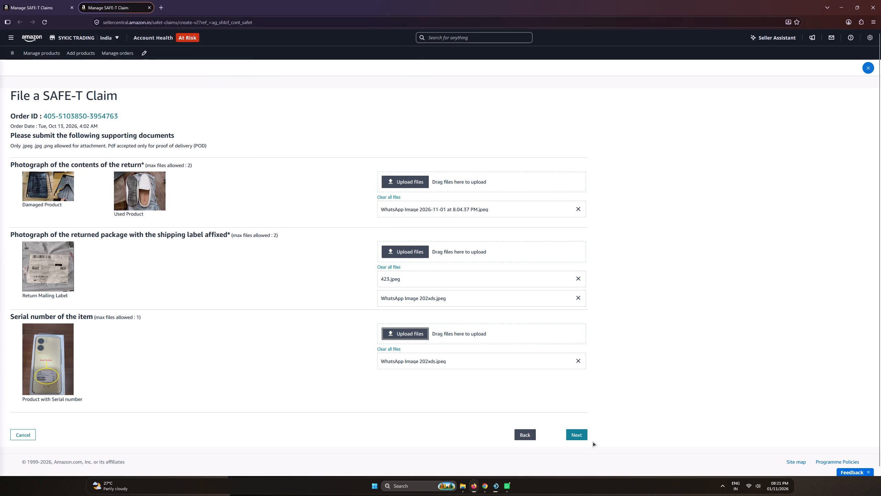
pyautogui.click(576, 435)
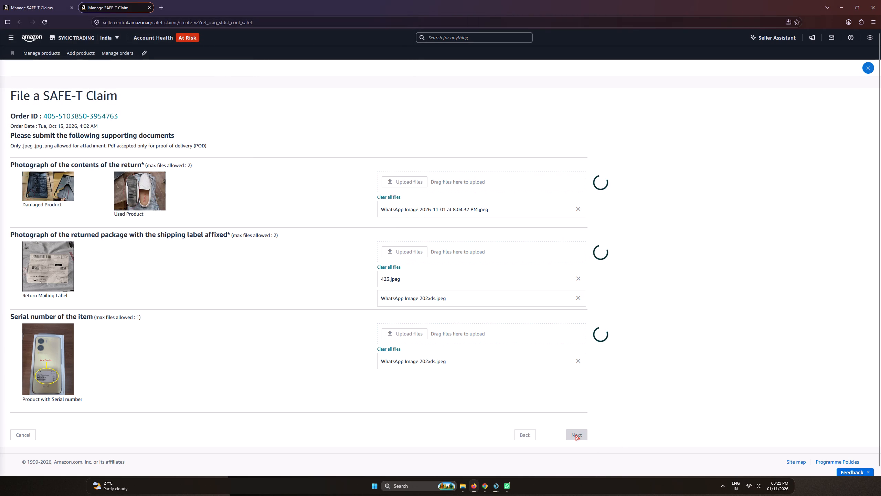
# Confirm that the claim details are true, leave the additional information blank and submit the SAFE-T claim.
pyautogui.click(42, 301)
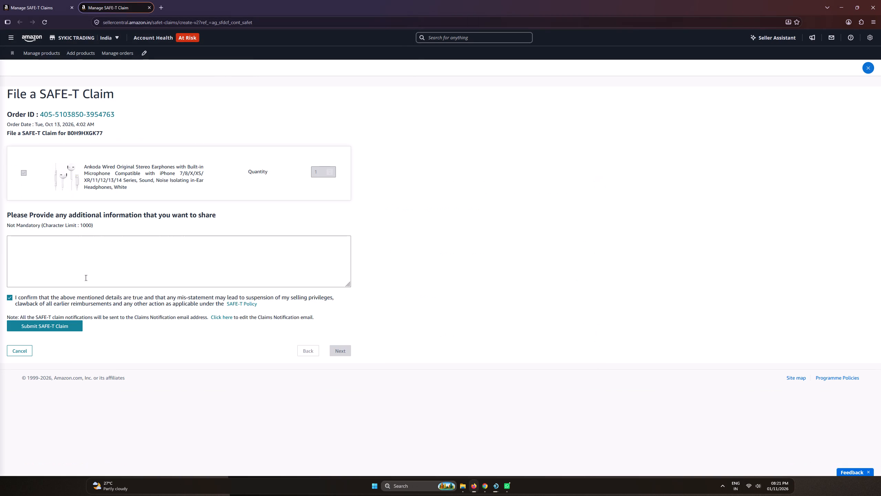
pyautogui.click(85, 272)
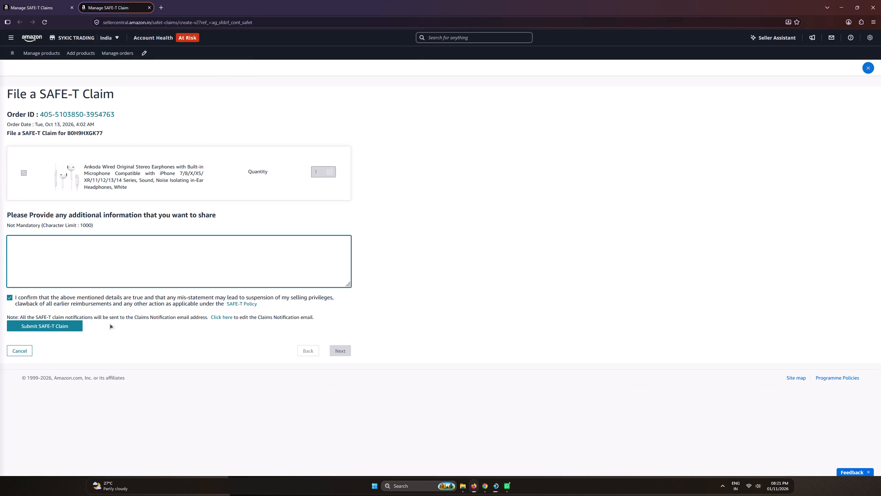
pyautogui.click(68, 327)
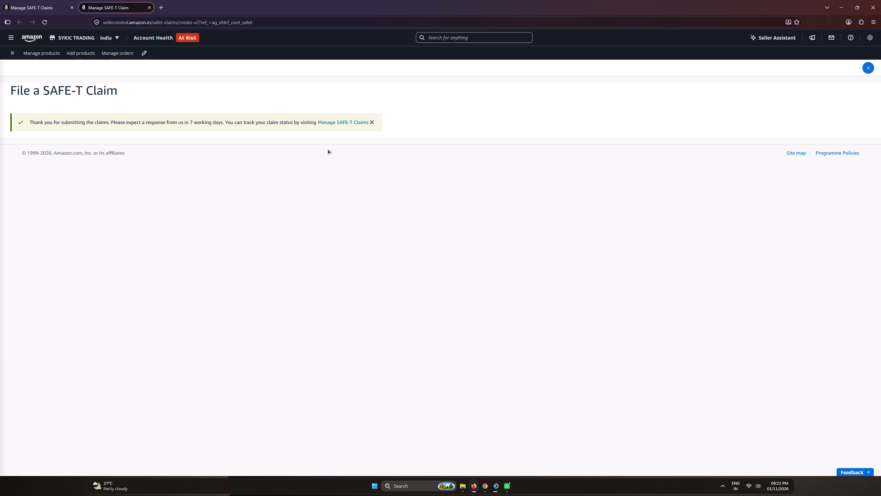
# Start another SAFE-T claim from the claims overview and choose the order-based fulfillment channel rather than fee related disputes.
pyautogui.click(351, 123)
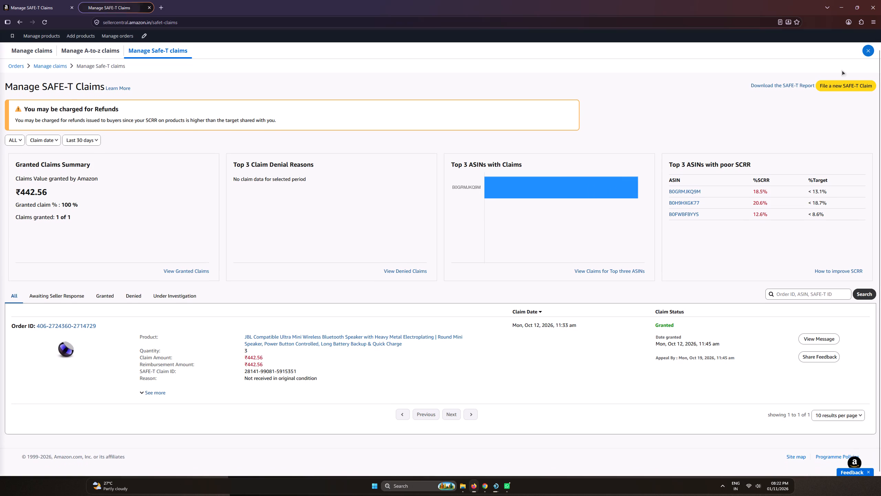
pyautogui.click(841, 88)
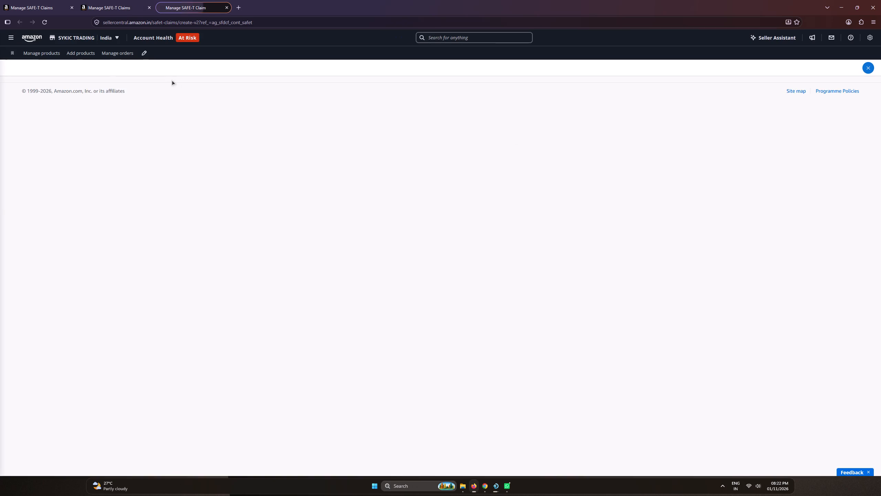
pyautogui.click(137, 152)
pyautogui.click(65, 175)
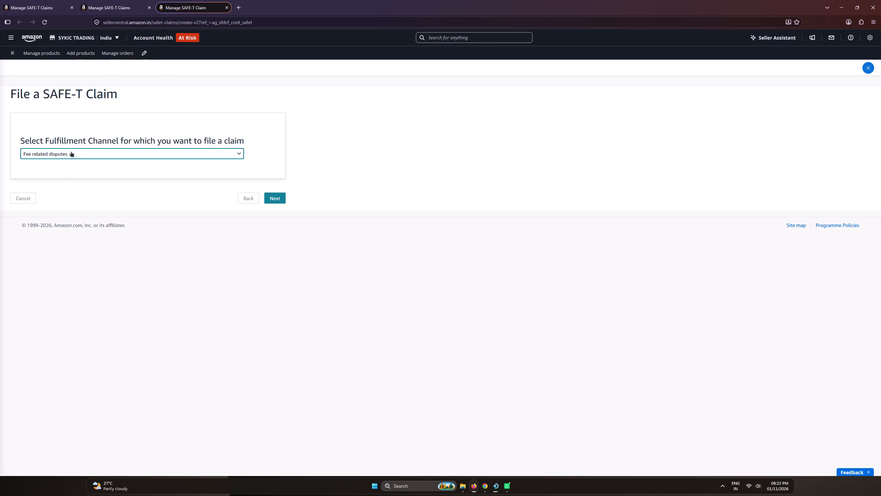
pyautogui.click(71, 152)
pyautogui.click(49, 167)
pyautogui.click(272, 199)
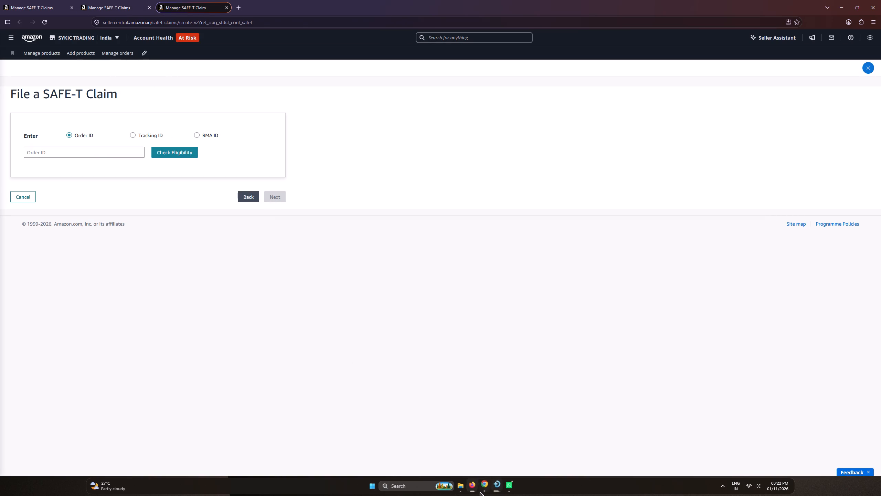
# Switch to the whatsaPP folder in File Explorer, sort it by date modified and show the files as large icons.
pyautogui.click(463, 488)
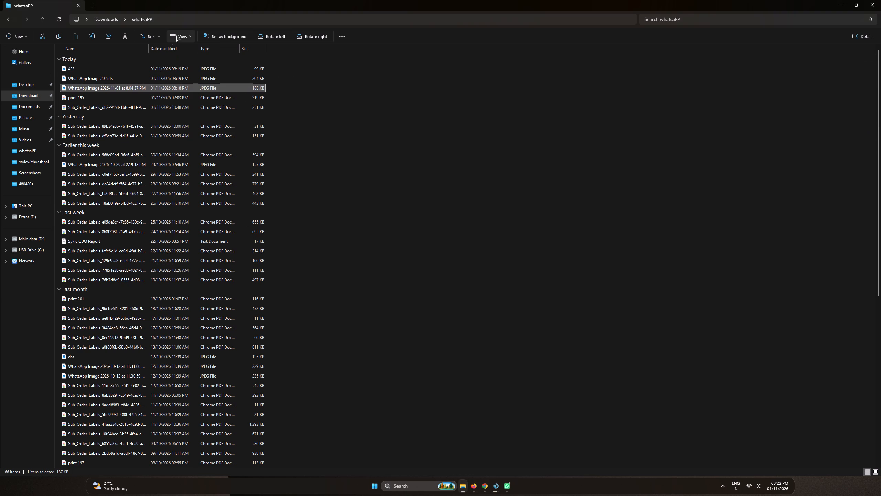
pyautogui.click(148, 34)
pyautogui.click(143, 64)
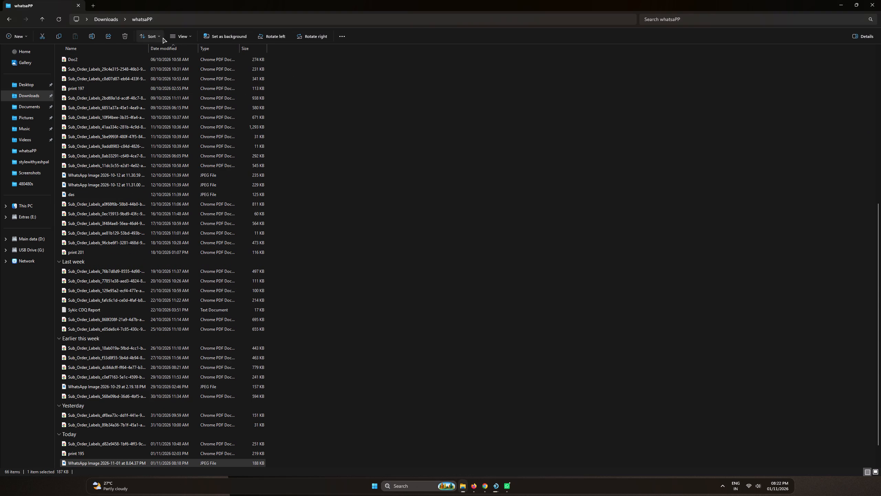
pyautogui.click(185, 35)
pyautogui.click(172, 61)
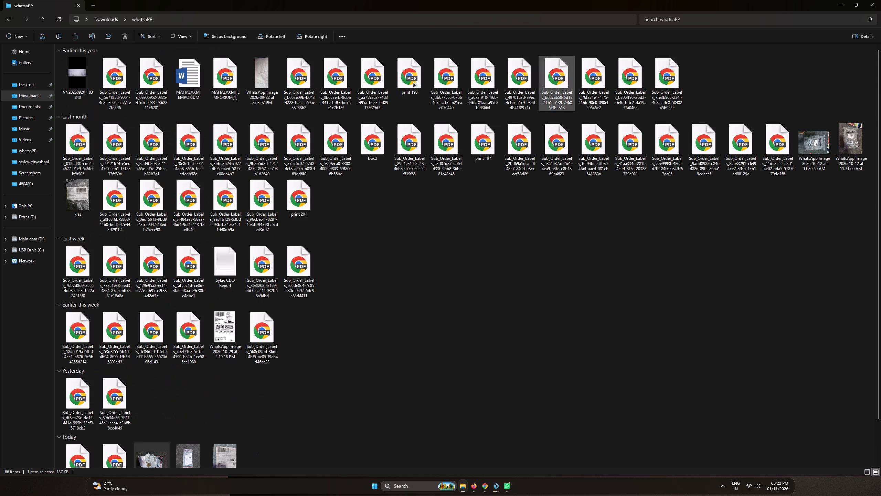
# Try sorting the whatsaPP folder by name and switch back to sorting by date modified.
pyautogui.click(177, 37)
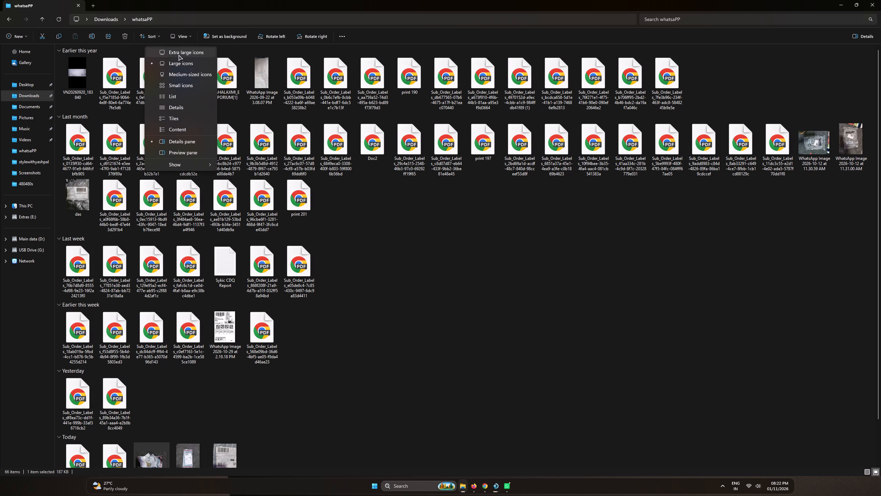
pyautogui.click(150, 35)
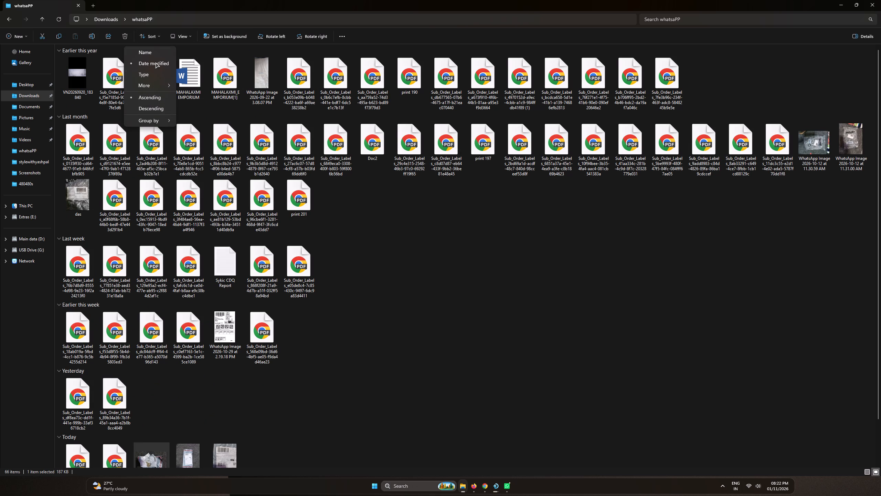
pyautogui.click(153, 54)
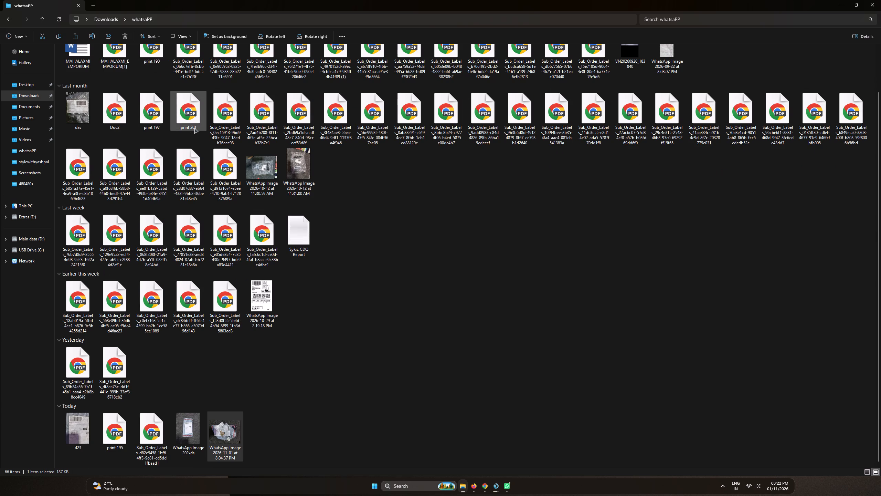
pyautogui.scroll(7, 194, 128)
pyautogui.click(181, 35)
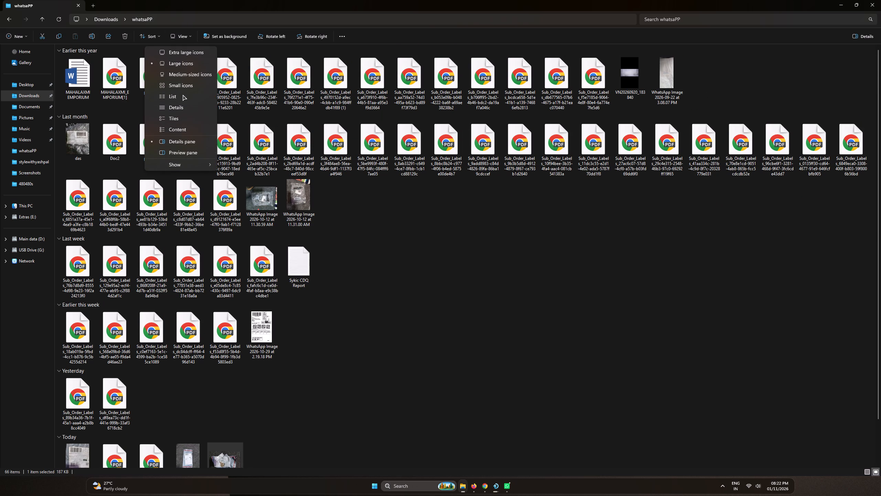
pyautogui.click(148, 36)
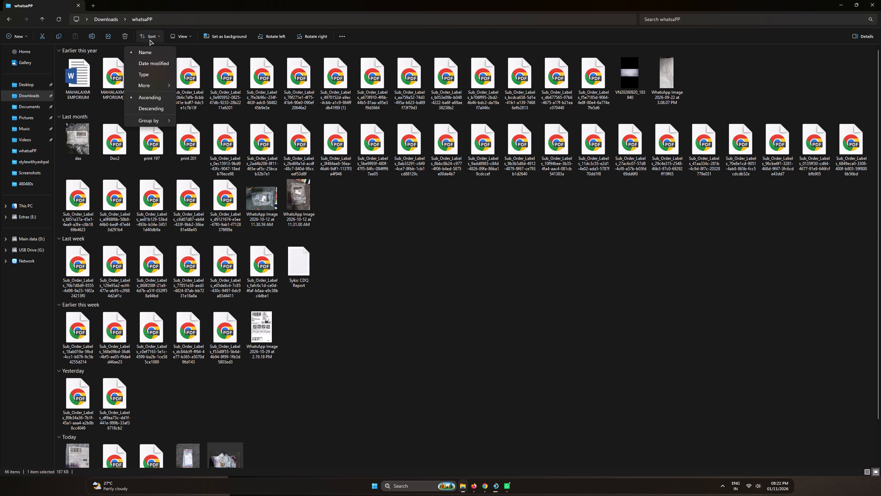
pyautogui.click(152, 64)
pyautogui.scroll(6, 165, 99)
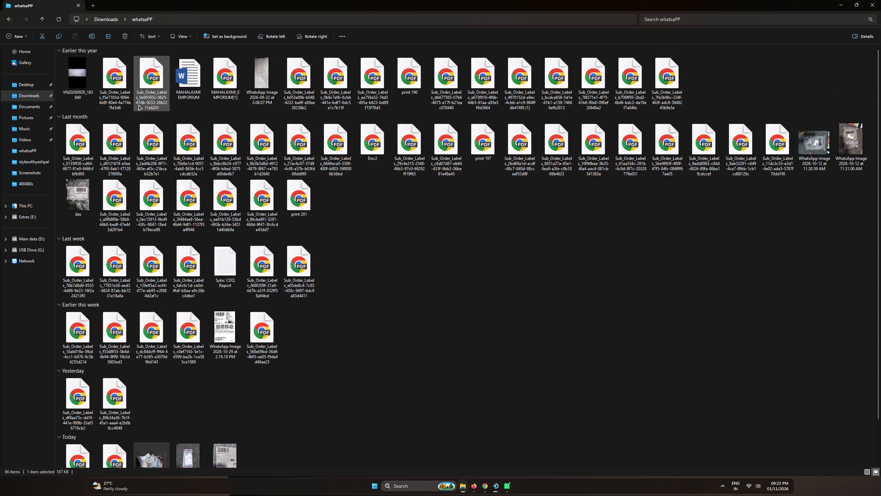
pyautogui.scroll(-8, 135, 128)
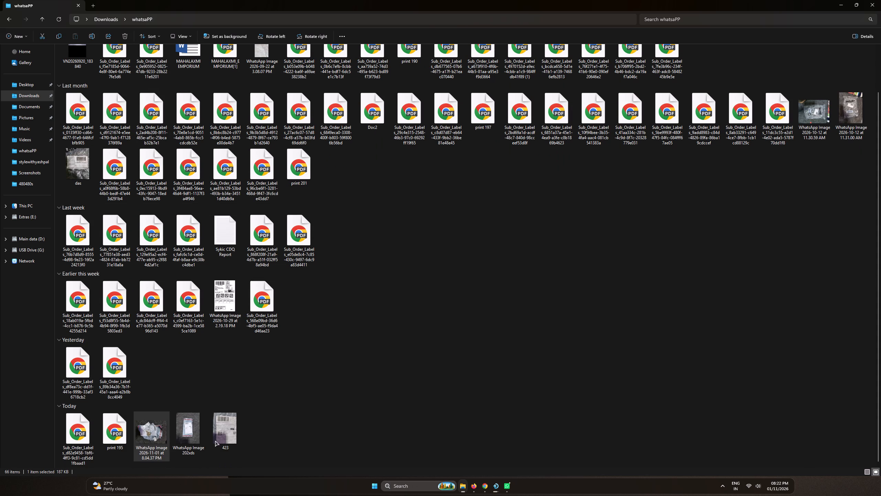
# Set the folder's date-modified sorting to descending so the newest files come first.
pyautogui.click(152, 38)
pyautogui.click(157, 110)
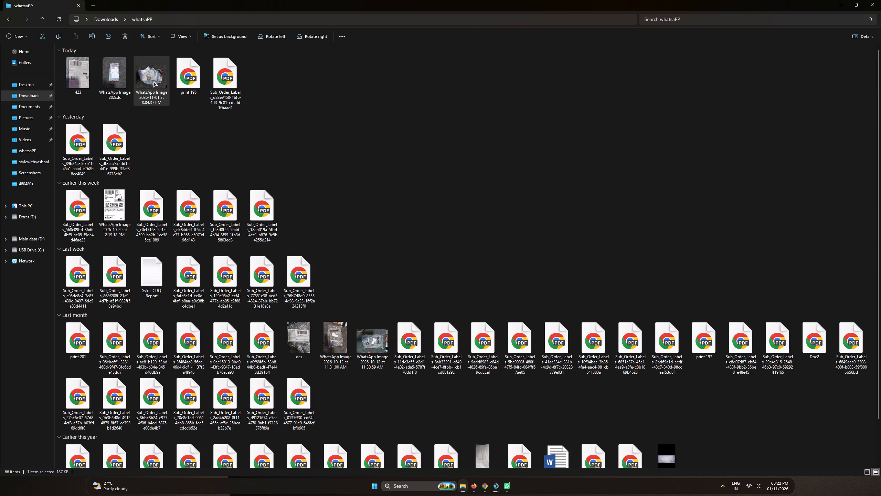
# Permanently delete all five files in the Today group, including the three parcel photos and print 195.
pyautogui.moveTo(309, 79); pyautogui.dragTo(72, 81)
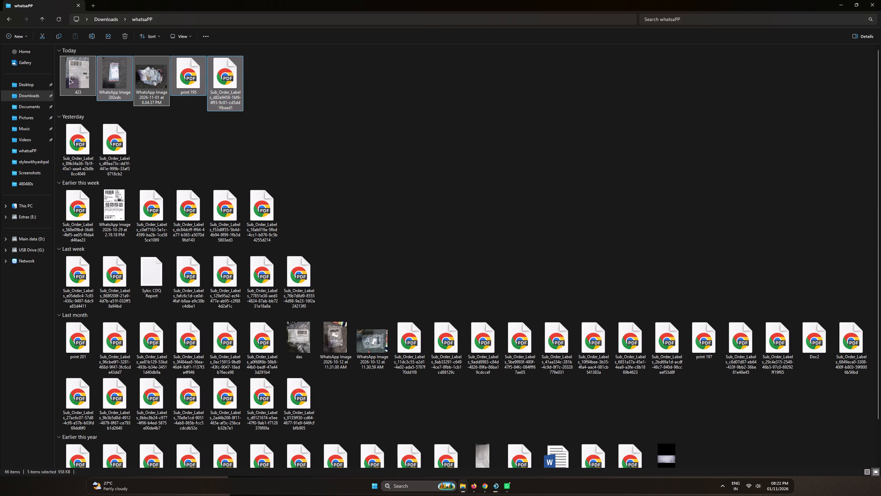
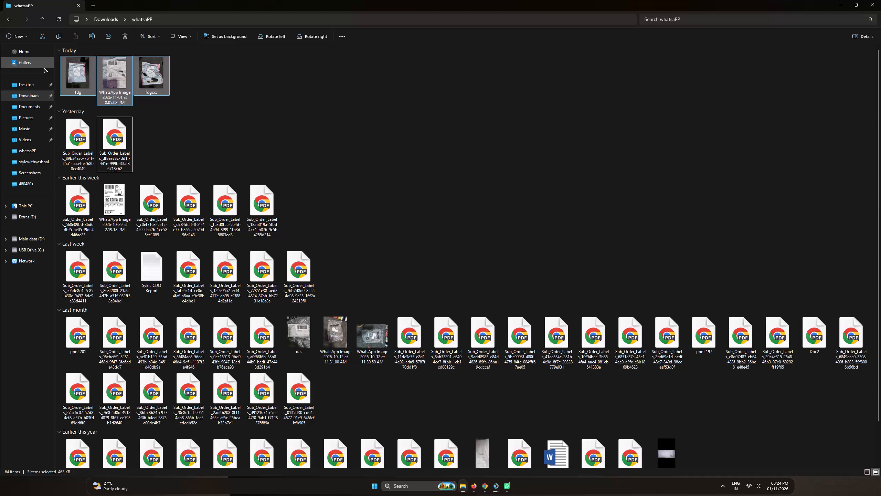
# Permanently delete the three selected parcel photos dated Today from the whatsaPP folder.
pyautogui.hotkey('shift', 'Delete')
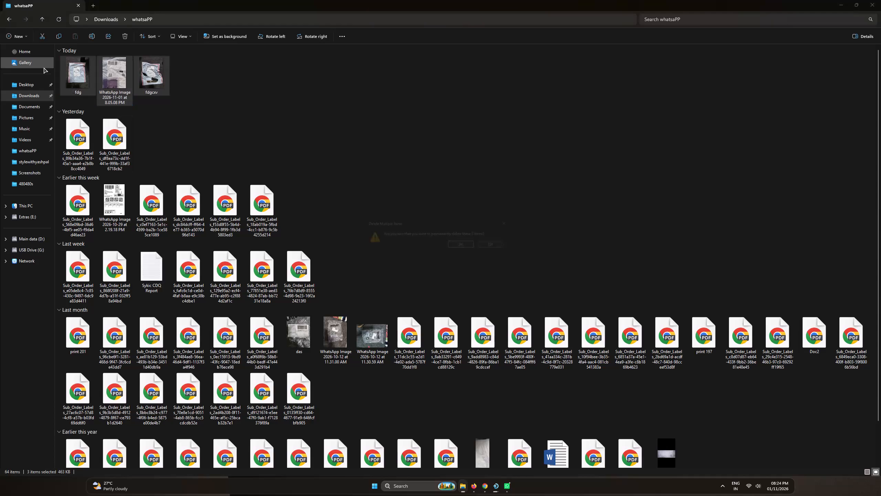
pyautogui.press('Return')
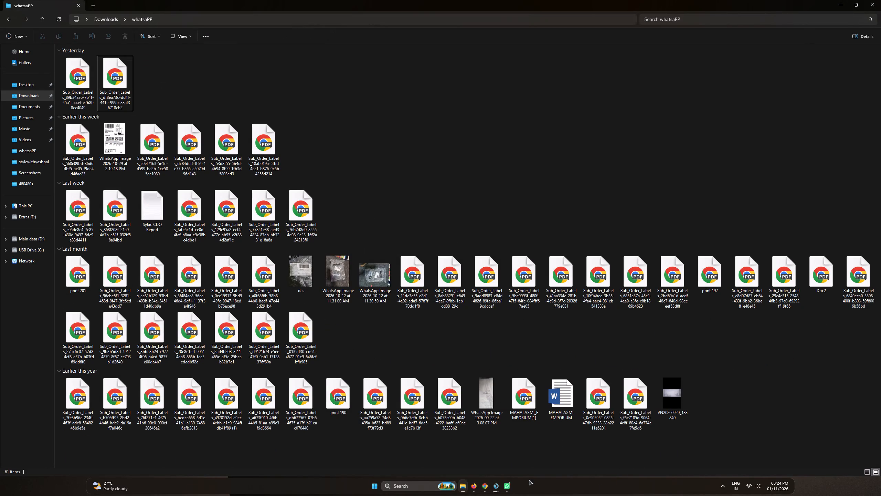
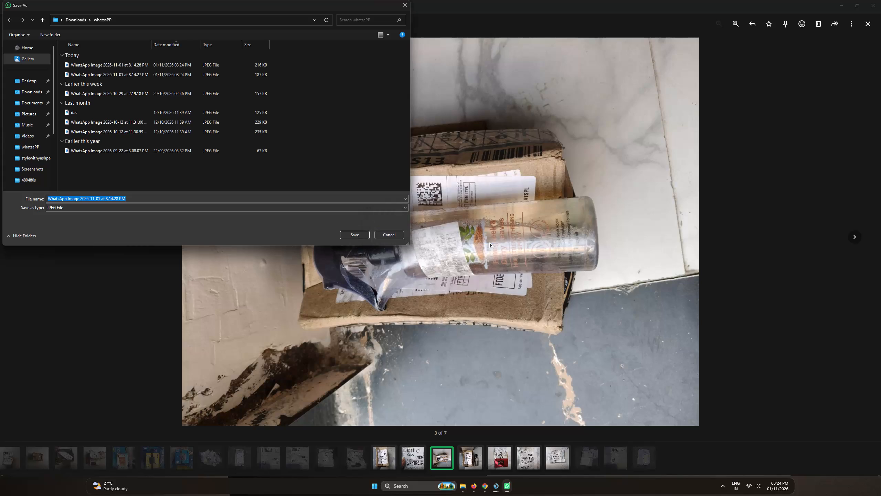
# Save the WhatsApp parcel photo of the bottle on the cardboard box as a JPEG named 87 in the whatsaPP folder.
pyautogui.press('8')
pyautogui.click(258, 198)
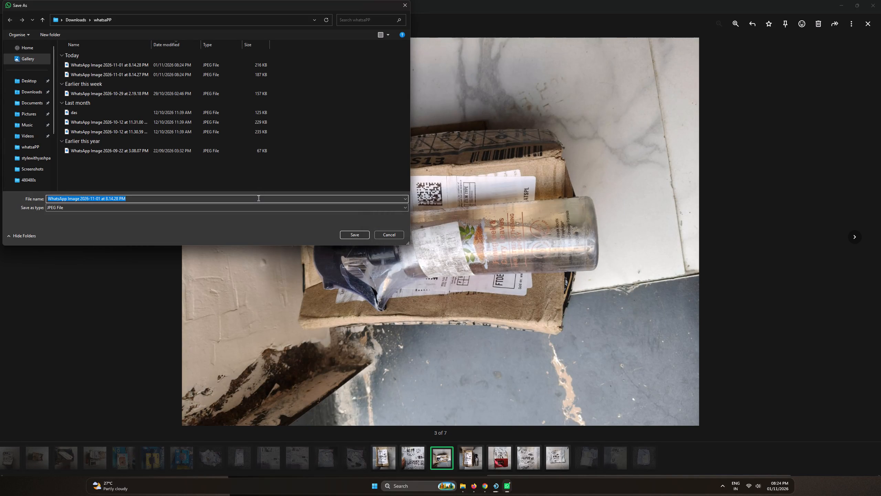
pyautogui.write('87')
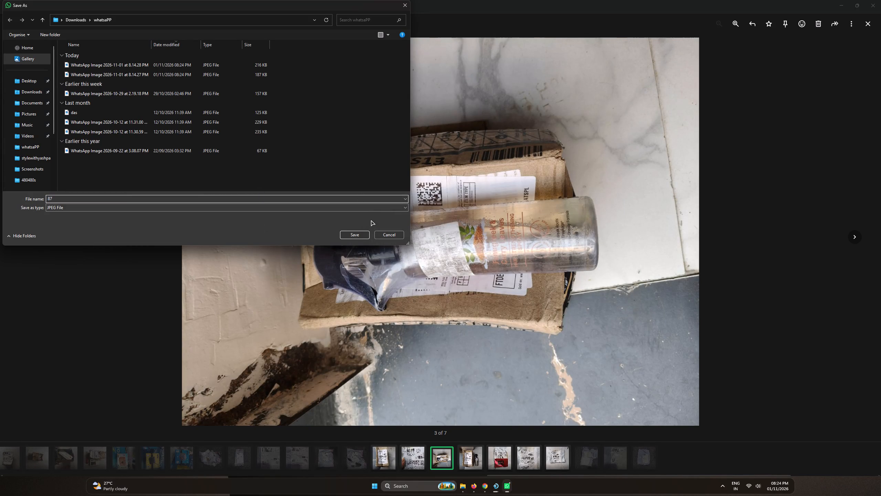
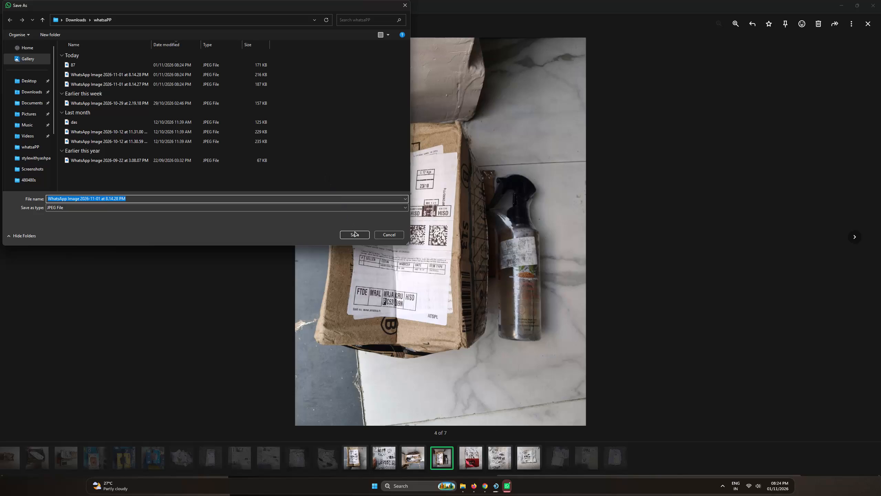
# Save the WhatsApp photo of the opened box and spray bottle in the whatsaPP folder under the file name lk,jhn, without replacing the existing file.
pyautogui.click(357, 238)
pyautogui.click(493, 241)
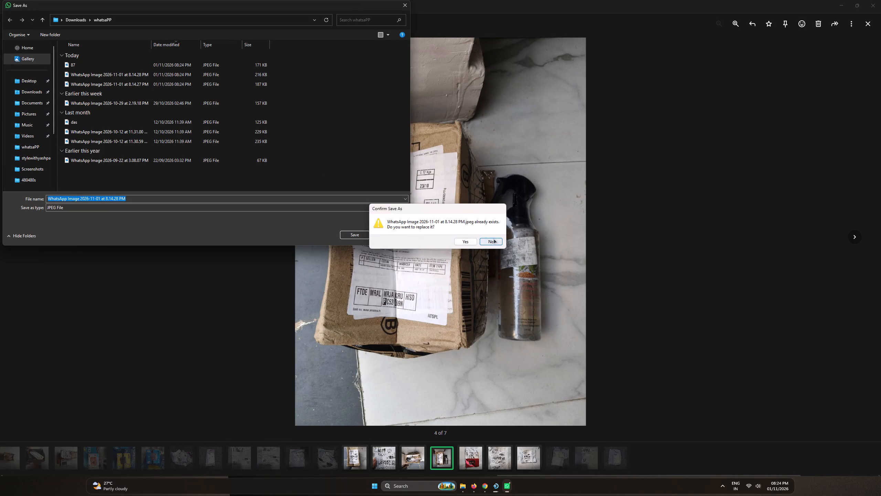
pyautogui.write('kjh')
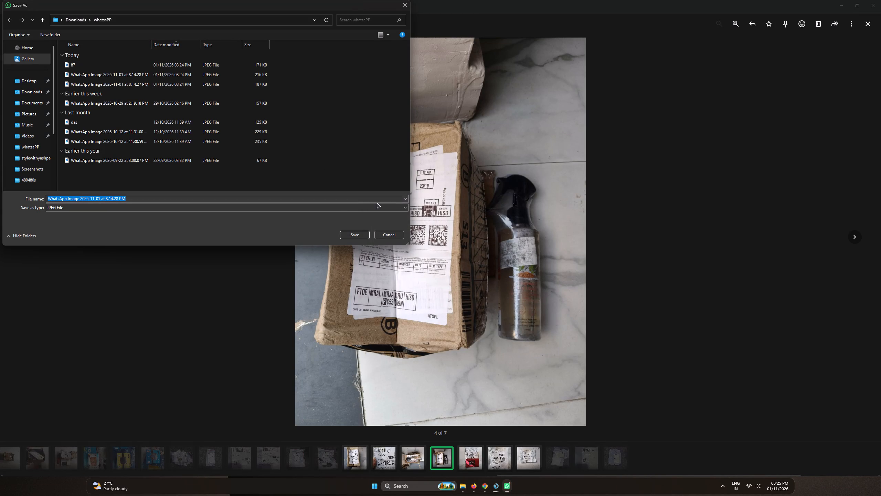
pyautogui.click(376, 201)
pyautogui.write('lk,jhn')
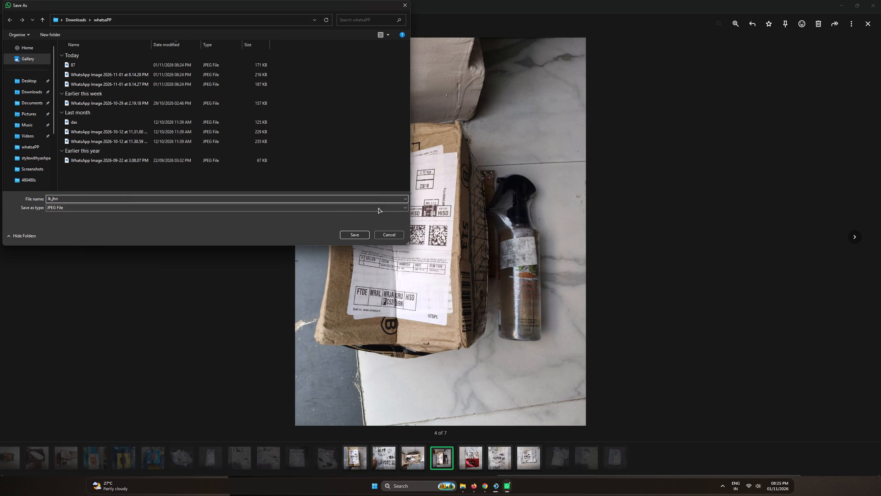
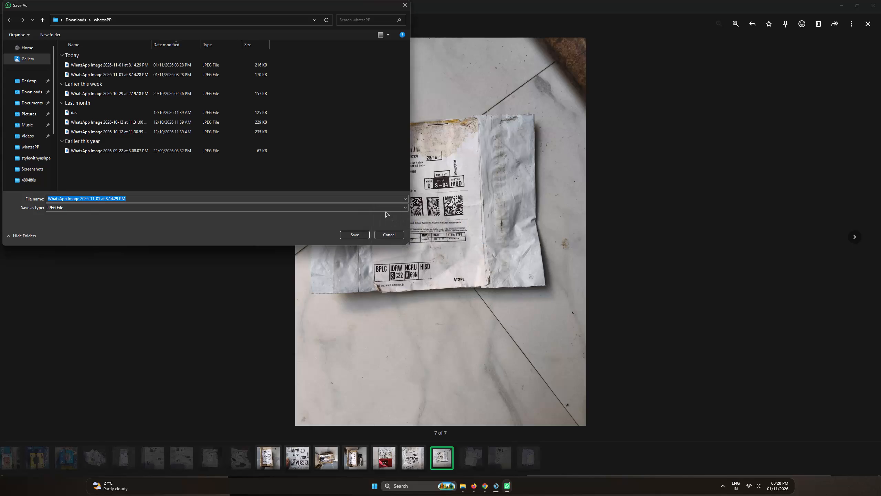
# Save the seventh parcel photo as a JPEG named kjhkj in the whatsaPP folder.
pyautogui.click(375, 196)
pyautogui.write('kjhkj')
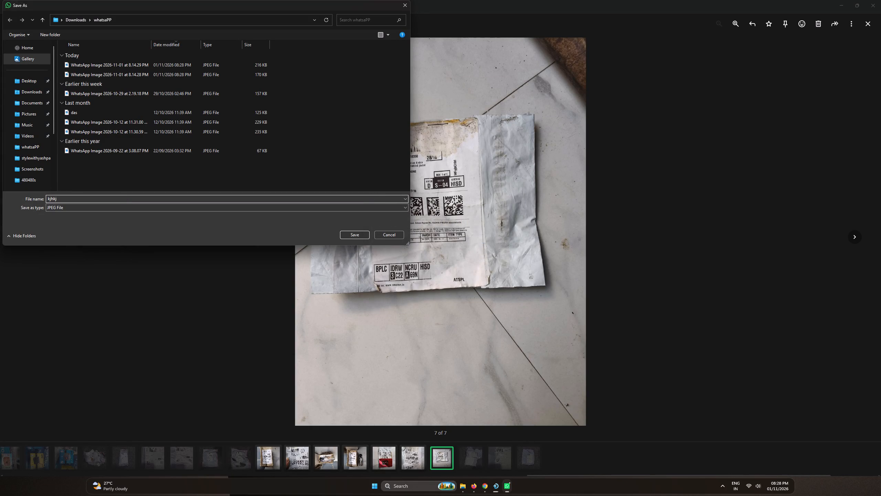
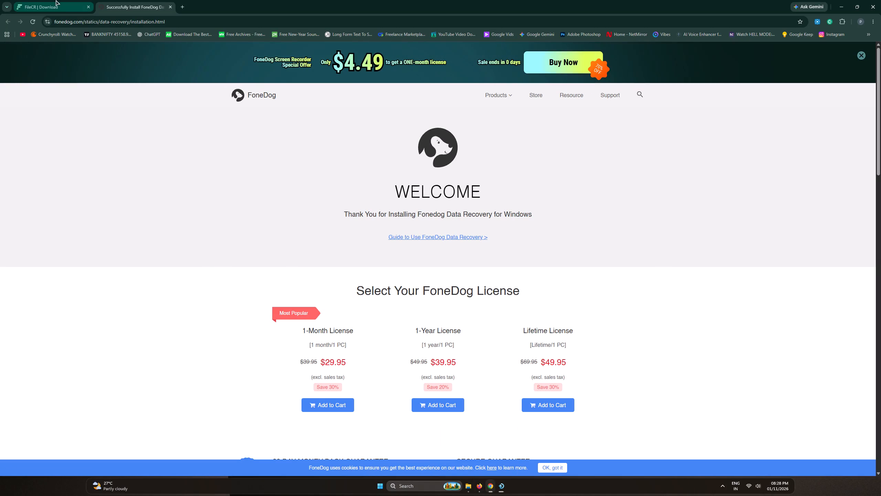
# Switch to Firefox, go to the Manage SAFE-T Claims page and start filing a new SAFE-T claim.
pyautogui.click(481, 485)
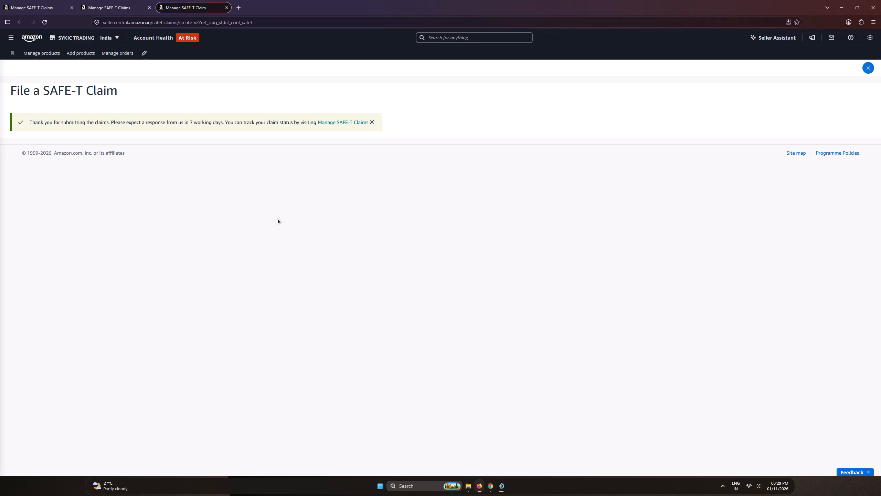
pyautogui.click(350, 120)
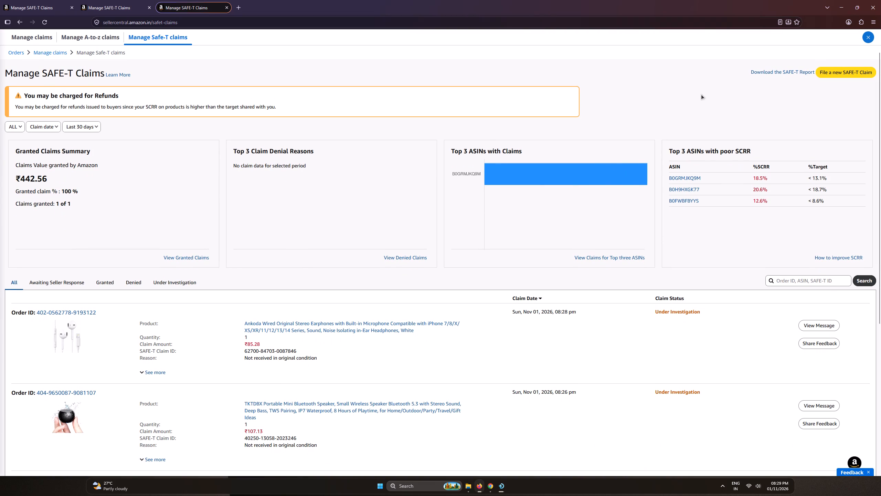
pyautogui.click(843, 72)
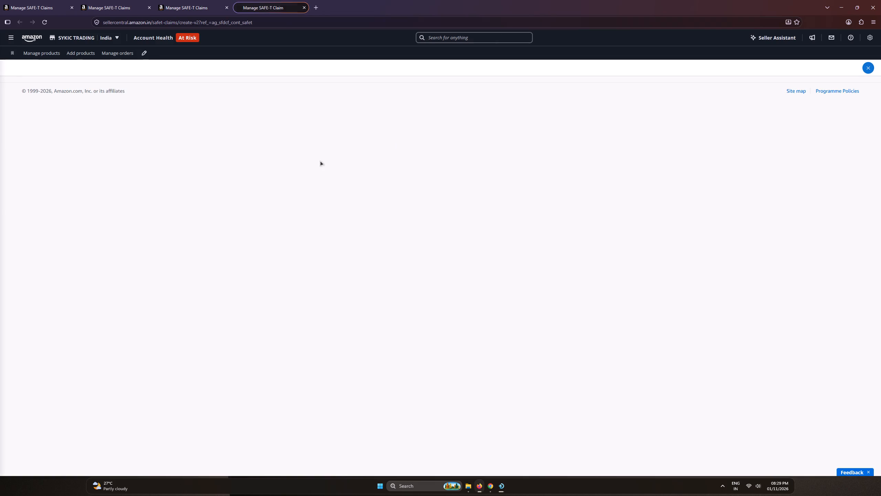
# Glance over the existing claims list, and set the new claim's fulfilment channel to Easy Ship/ Self Ship/ Seller Flex.
pyautogui.click(191, 0)
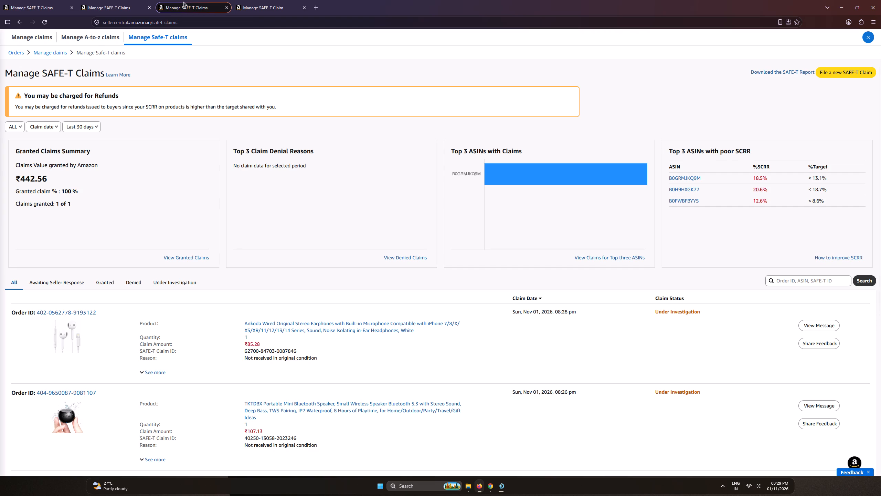
pyautogui.scroll(-4, 182, 125)
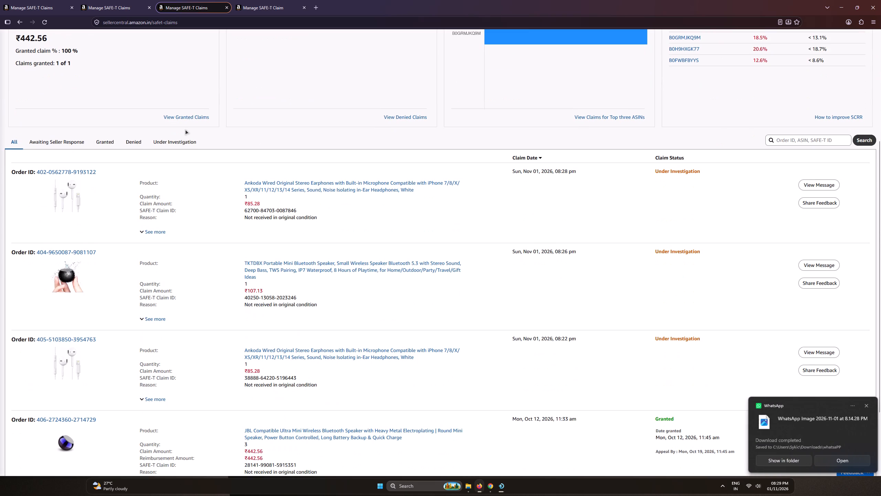
pyautogui.scroll(2, 199, 131)
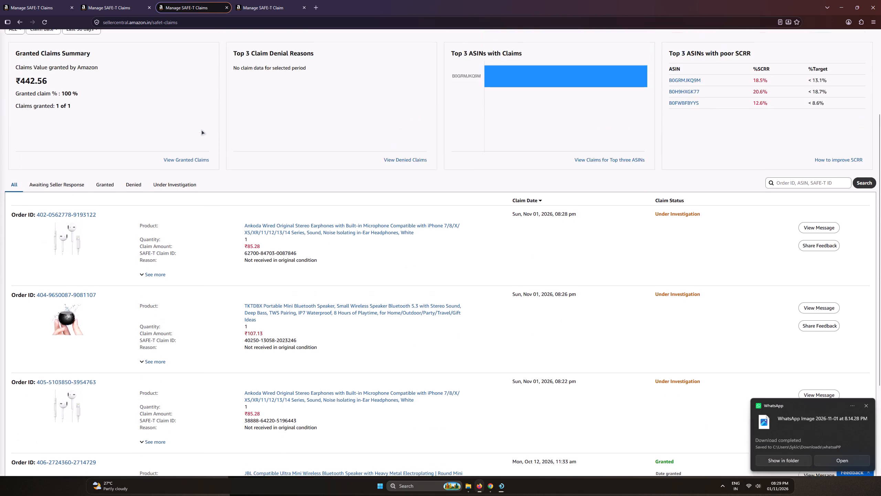
pyautogui.scroll(2, 201, 130)
pyautogui.click(277, 0)
pyautogui.click(163, 152)
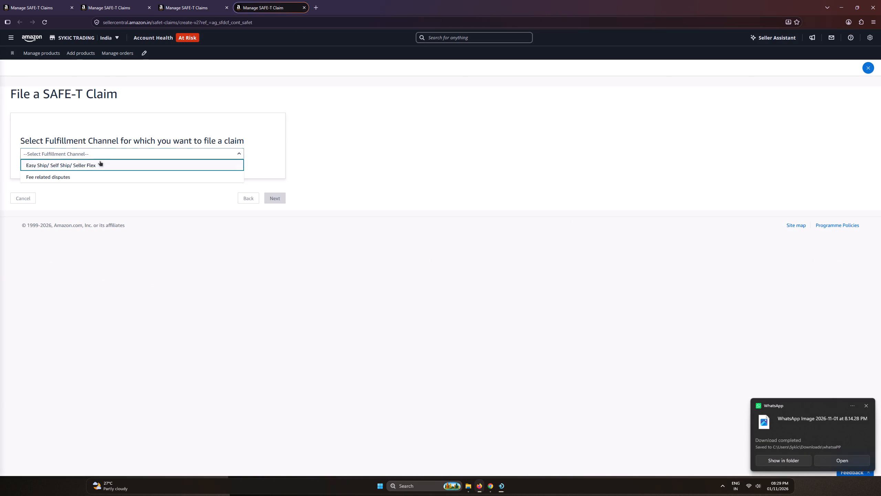
pyautogui.click(85, 165)
pyautogui.click(275, 194)
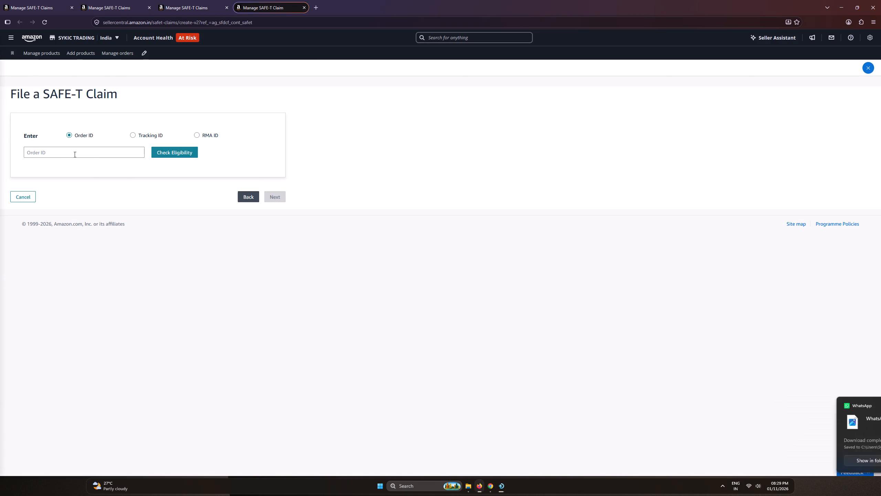
# Enter the returned parcel's order ID, beginning with 404-, in the new SAFE-T claim.
pyautogui.click(75, 154)
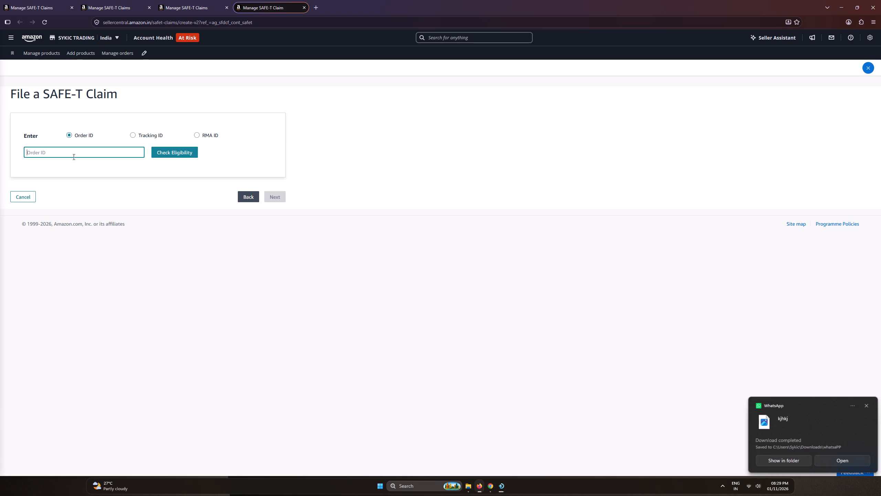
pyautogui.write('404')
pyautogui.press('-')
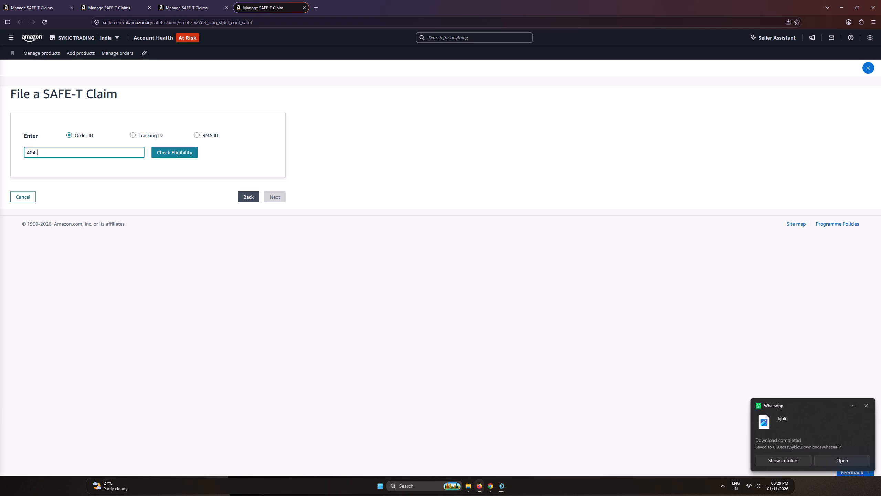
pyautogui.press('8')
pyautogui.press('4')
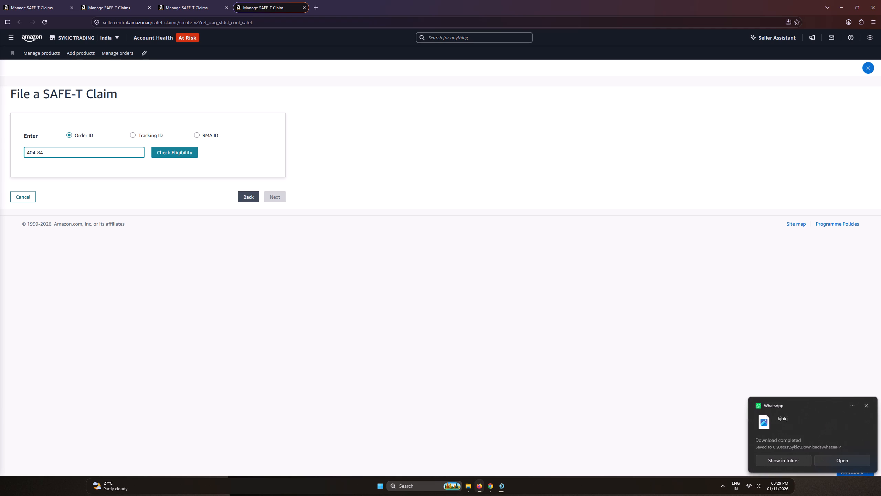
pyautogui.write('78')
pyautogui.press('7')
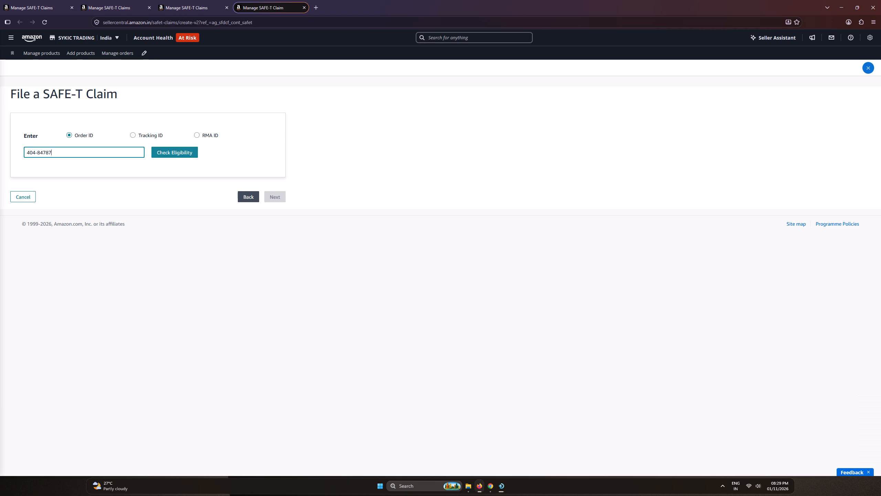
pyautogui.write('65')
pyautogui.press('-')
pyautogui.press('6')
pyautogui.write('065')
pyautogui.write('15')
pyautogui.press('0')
pyautogui.click(166, 157)
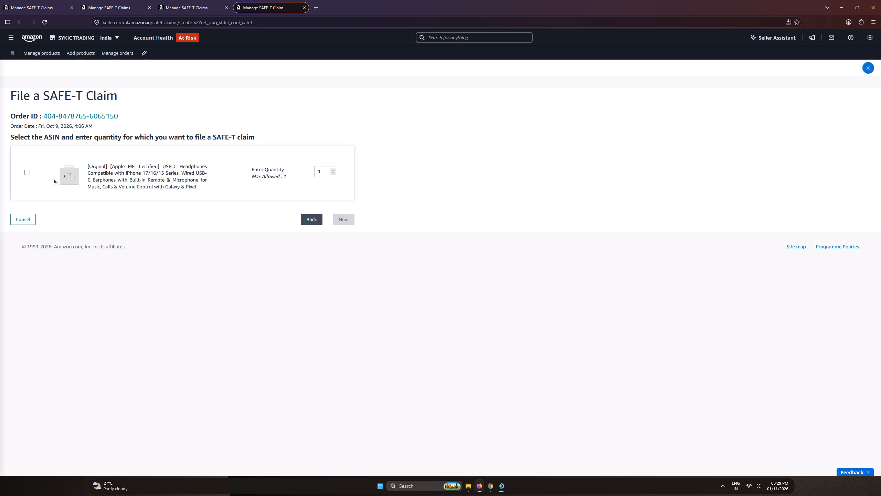
# Select the USB-C headphones as the item to claim for and proceed to the claim reason.
pyautogui.click(35, 175)
pyautogui.click(26, 172)
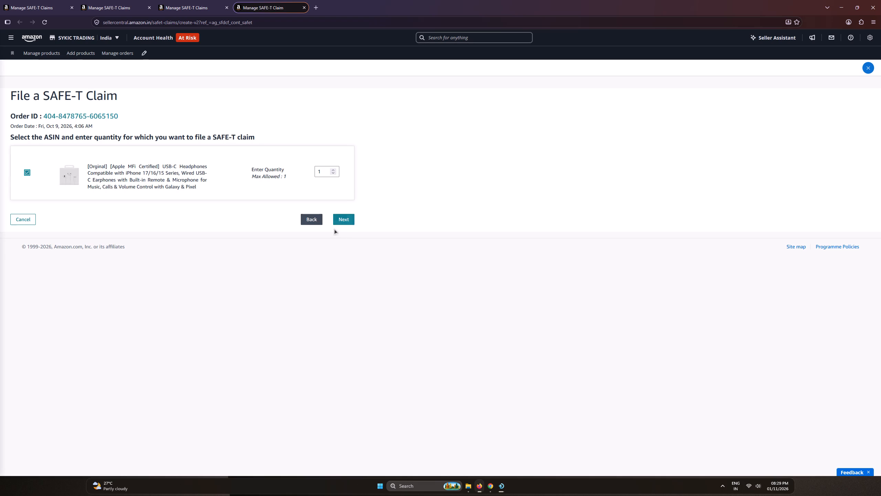
pyautogui.click(338, 218)
# Set the claim reason to "I received different item/ empty box" with the detail "Different item received" and proceed to the supporting documents.
pyautogui.click(216, 213)
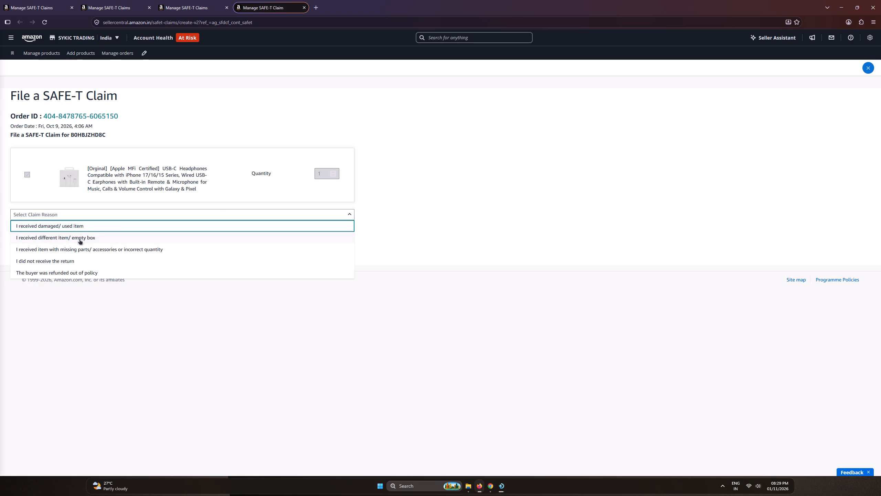
pyautogui.click(76, 237)
pyautogui.click(72, 224)
pyautogui.click(56, 242)
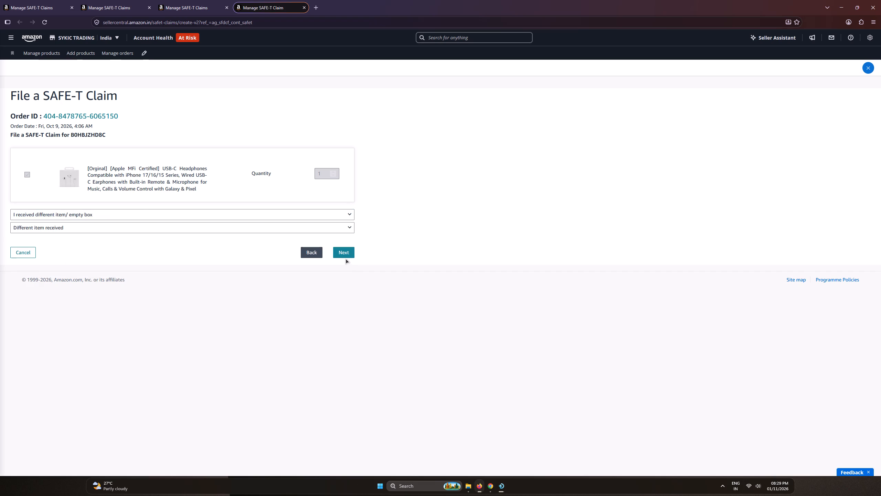
pyautogui.click(346, 258)
pyautogui.click(340, 254)
# Upload "WhatsApp Image 2026-11-01 at 8.14.28 PM" as the photograph of the return's contents.
pyautogui.click(419, 184)
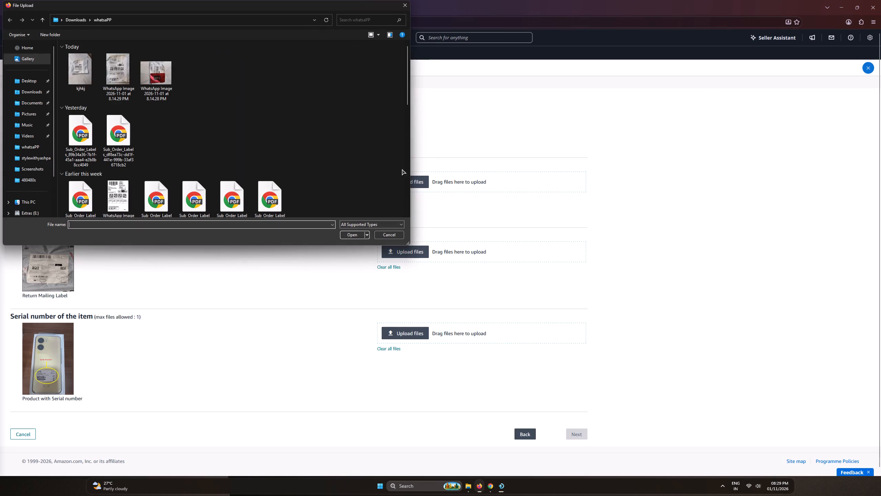
pyautogui.doubleClick(162, 71)
# Upload "WhatsApp Image 2026-11-01 at 8.14.29 PM" and "kjhkj" as photographs of the returned package with the shipping label.
pyautogui.click(391, 254)
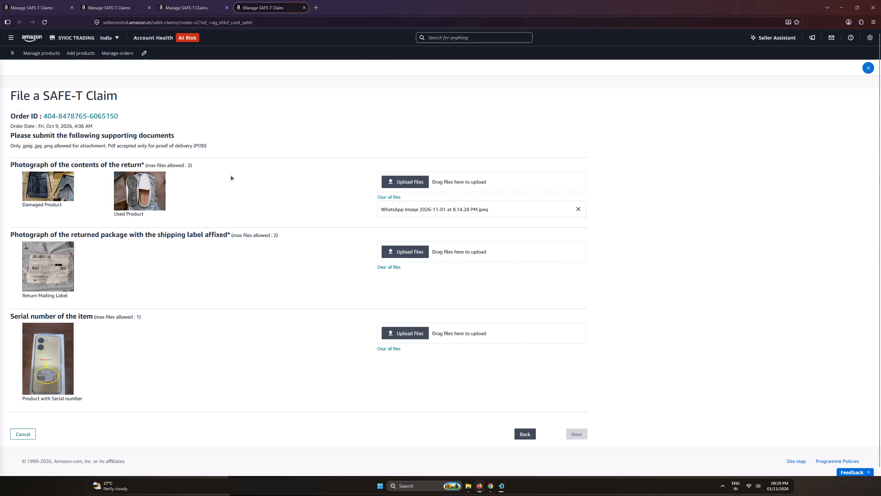
pyautogui.doubleClick(119, 73)
pyautogui.click(404, 247)
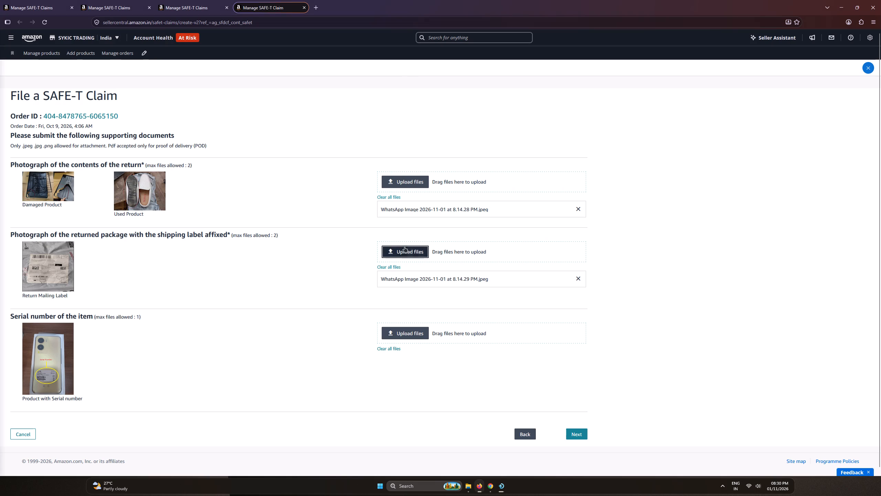
pyautogui.click(87, 63)
pyautogui.moveTo(88, 63); pyautogui.dragTo(92, 65)
# Upload "kjhkj" as the item's serial number photograph and proceed to the final claim page.
pyautogui.click(405, 325)
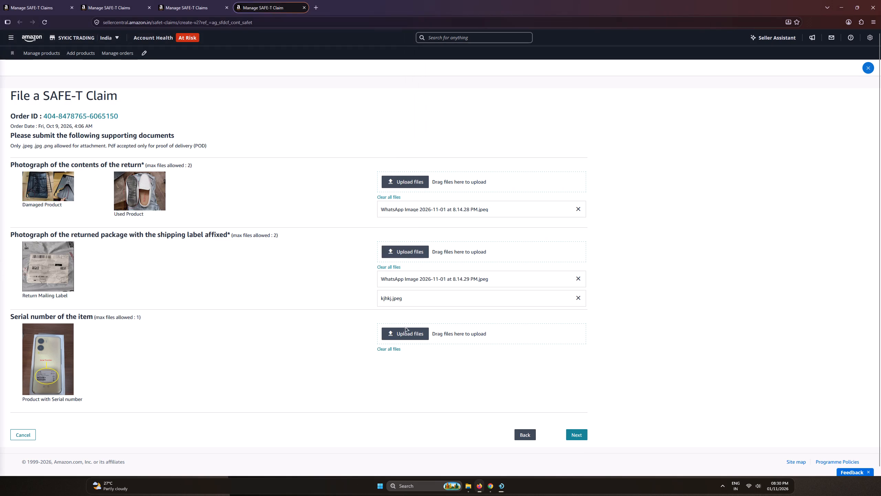
pyautogui.click(407, 331)
pyautogui.doubleClick(83, 62)
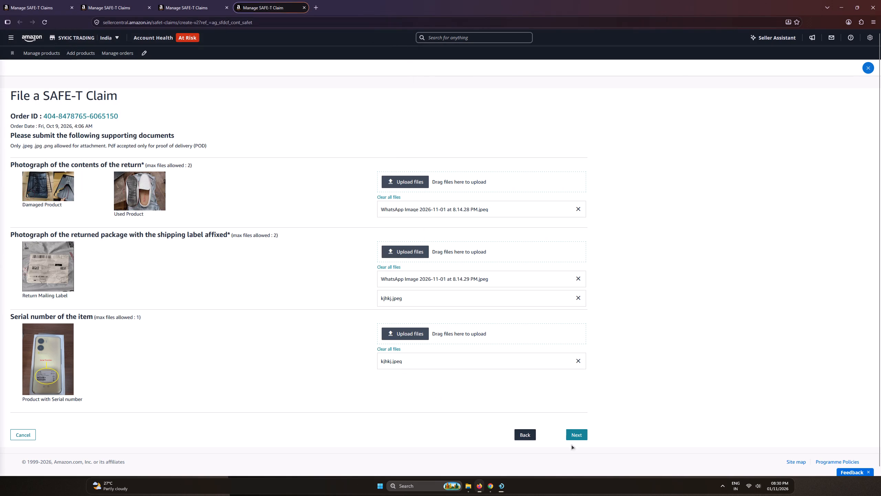
pyautogui.click(578, 435)
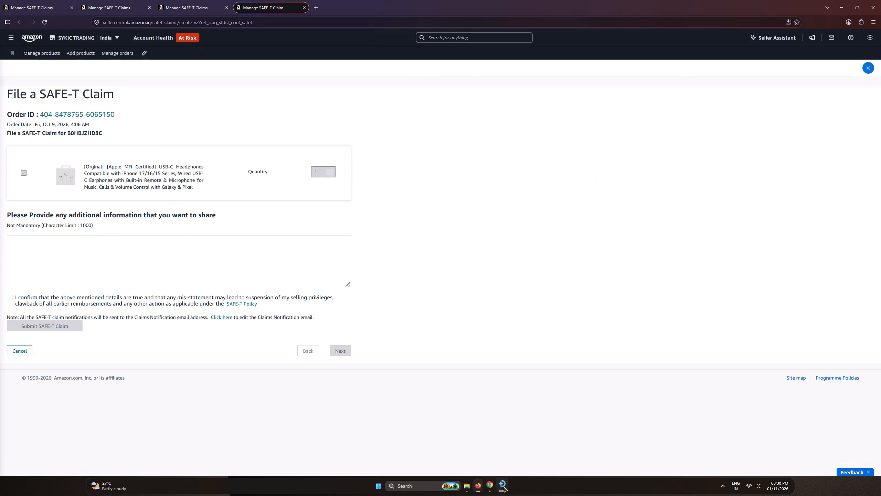
# Confirm the declaration that the claim details are true and submit the SAFE-T claim.
pyautogui.click(505, 486)
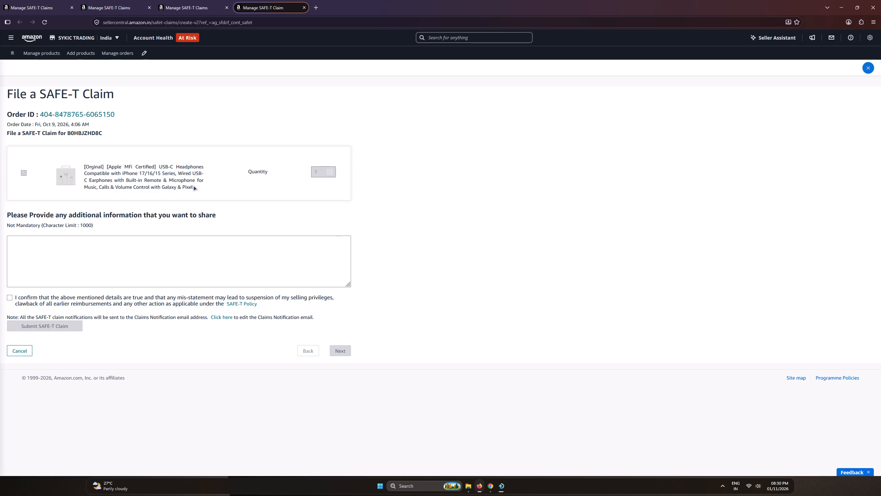
pyautogui.click(77, 298)
pyautogui.click(51, 316)
pyautogui.click(47, 330)
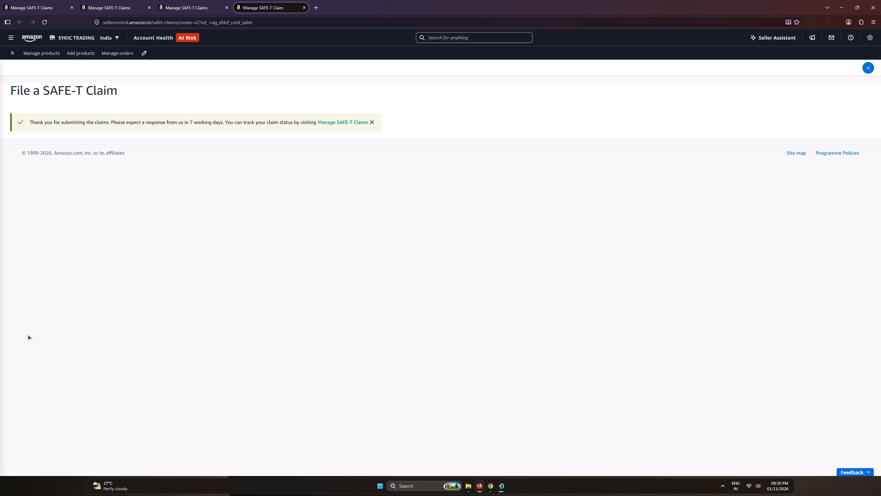
# Open the Manage SAFE-T Claims page from the submission notice and close the two middle claims tabs.
pyautogui.click(336, 121)
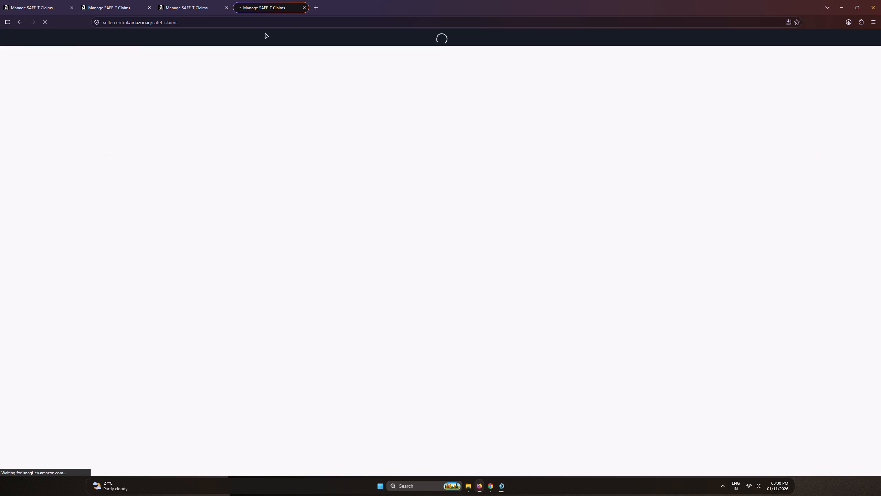
pyautogui.click(151, 8)
pyautogui.click(151, 8)
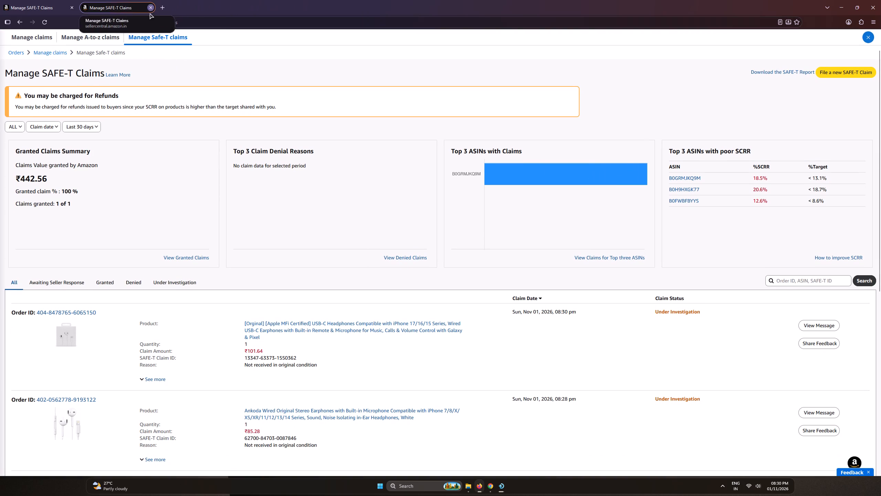
# Review the list of filed SAFE-T claims, checking their order IDs, claim amounts and statuses.
pyautogui.scroll(-4, 257, 358)
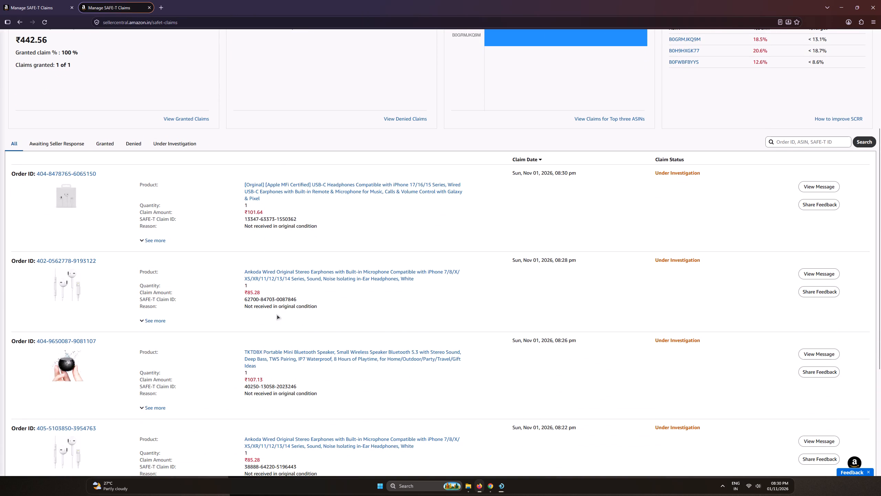
pyautogui.scroll(-5, 277, 314)
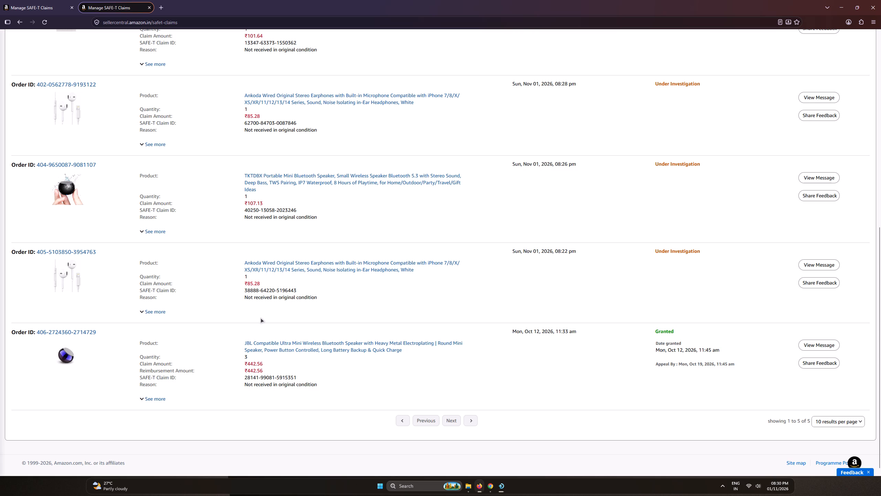
pyautogui.scroll(1, 262, 307)
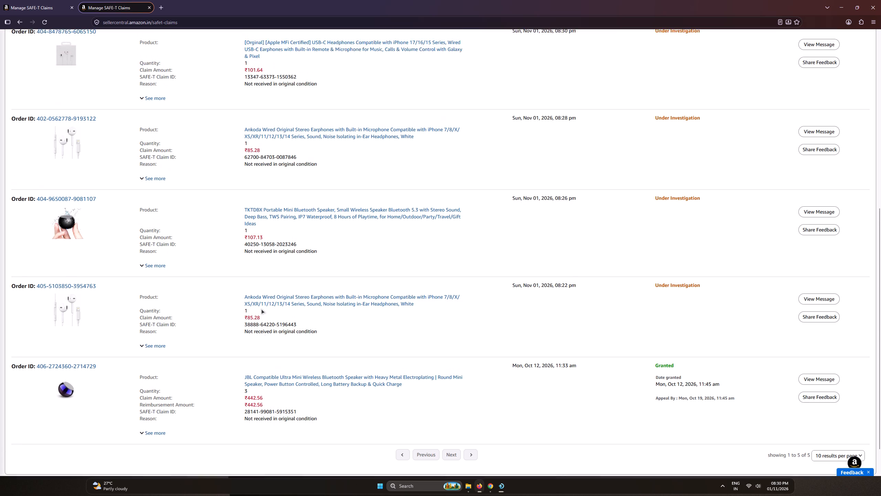
pyautogui.scroll(3, 261, 309)
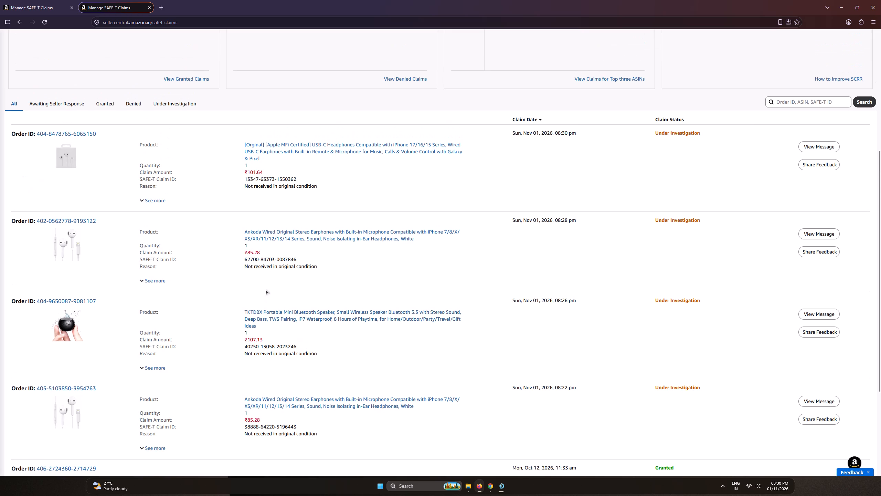
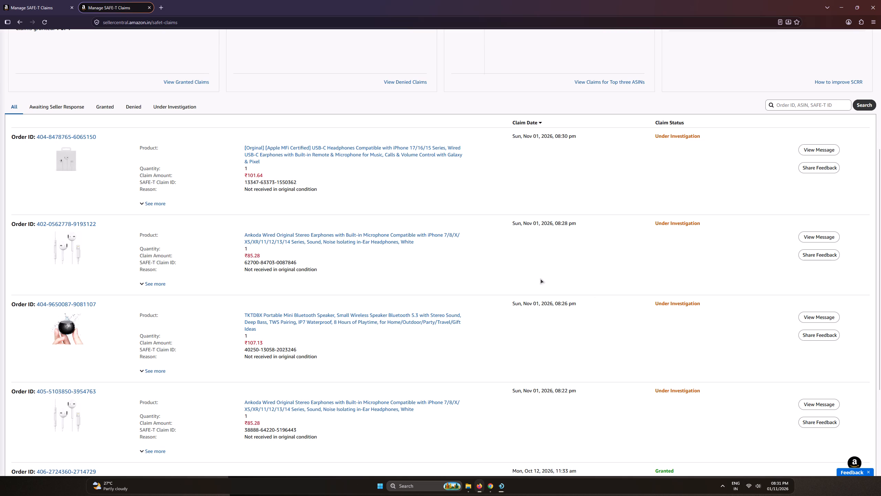
# Switch to the first Manage SAFE-T Claims tab, open Manage Orders and filter the unshipped Easy Ship orders to Ship by tomorrow.
pyautogui.click(41, 0)
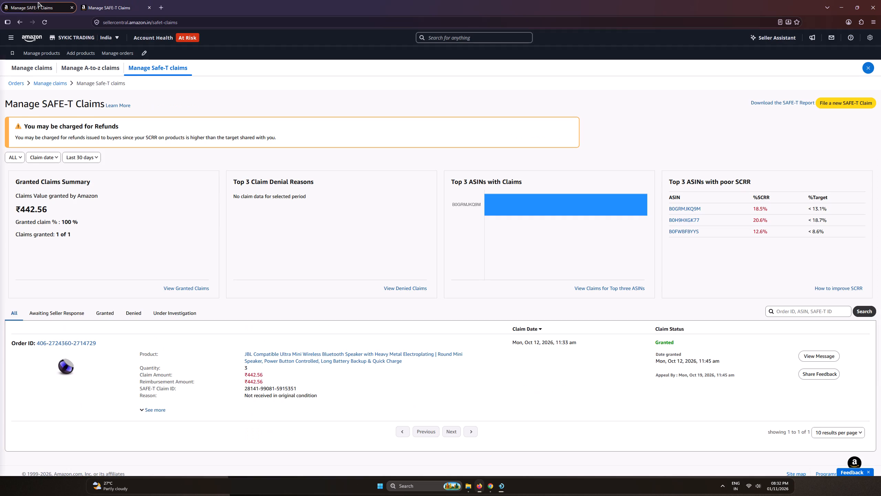
pyautogui.scroll(1, 153, 89)
pyautogui.click(105, 52)
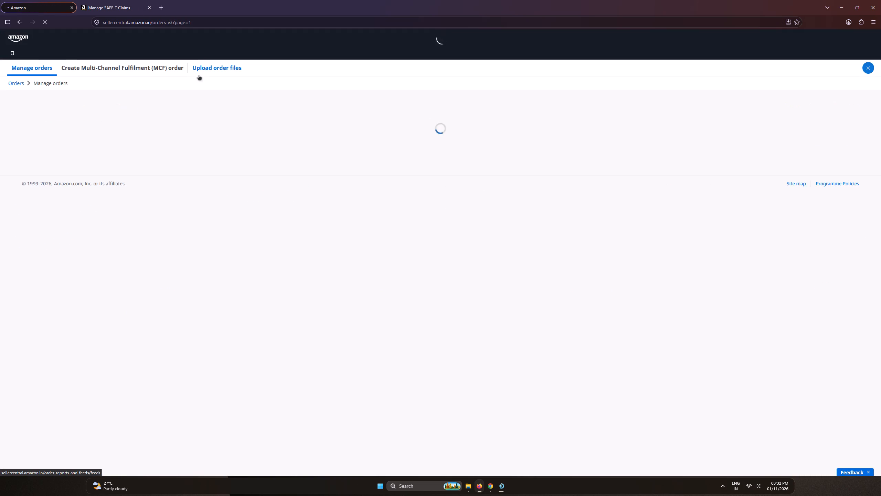
pyautogui.click(184, 197)
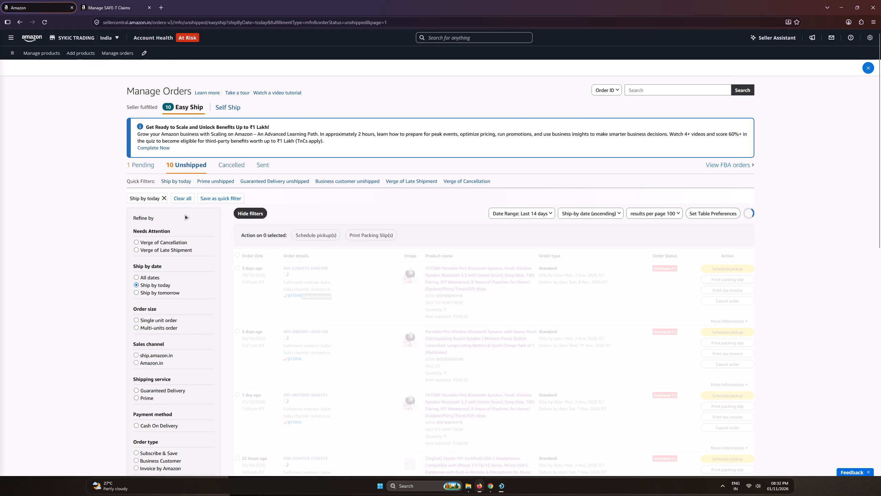
pyautogui.click(157, 294)
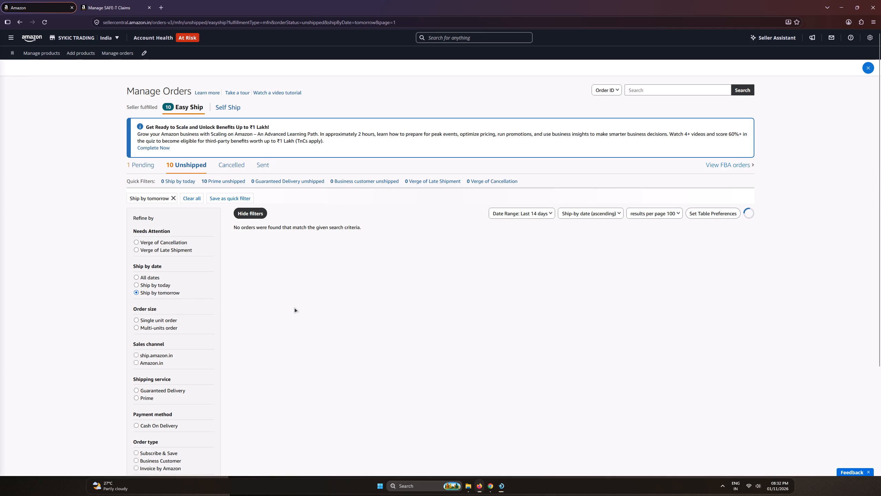
# Review the unshipped orders due tomorrow, checking their products, quantities, item subtotals and delivery dates.
pyautogui.scroll(-3, 342, 260)
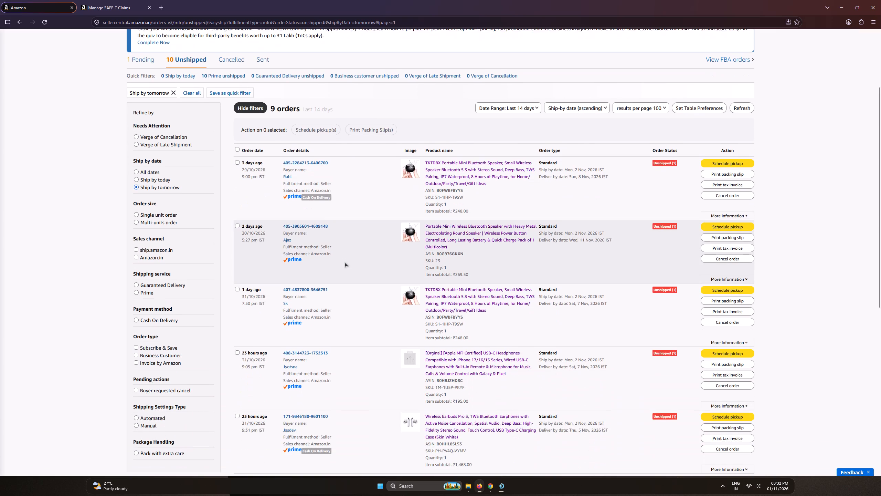
pyautogui.scroll(-9, 344, 262)
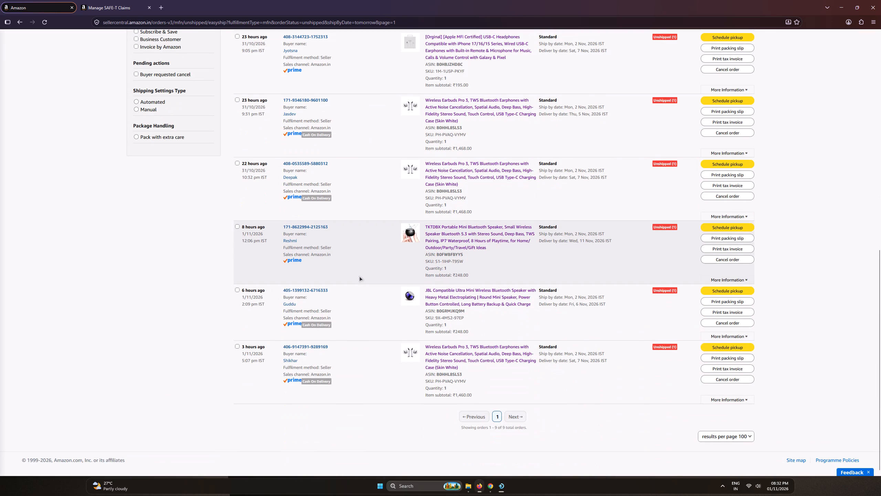
pyautogui.scroll(6, 430, 359)
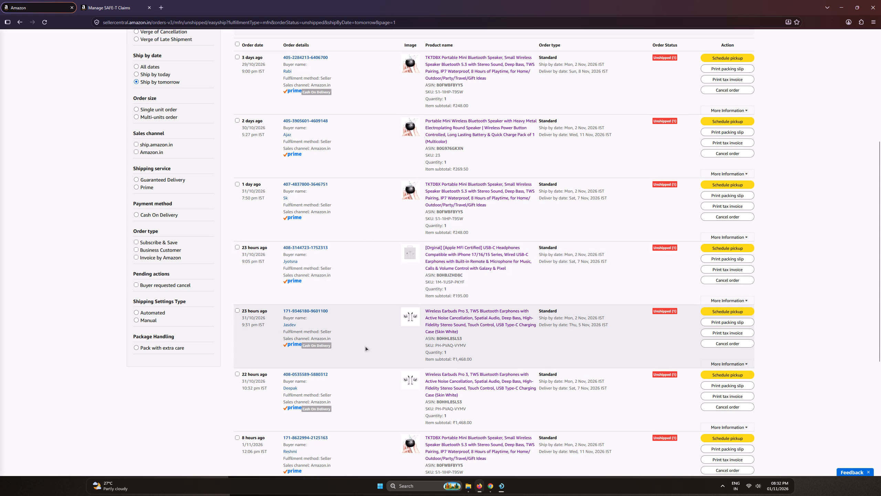
pyautogui.scroll(4, 364, 264)
pyautogui.scroll(-8, 362, 248)
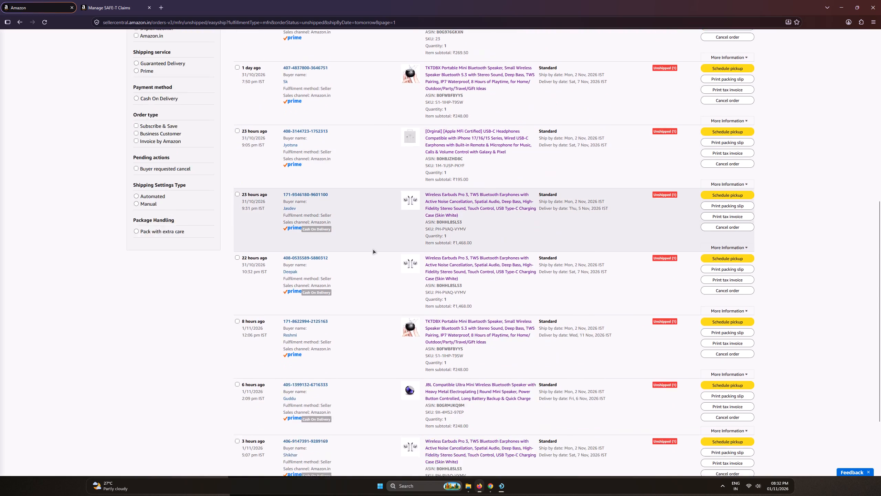
pyautogui.scroll(-3, 373, 249)
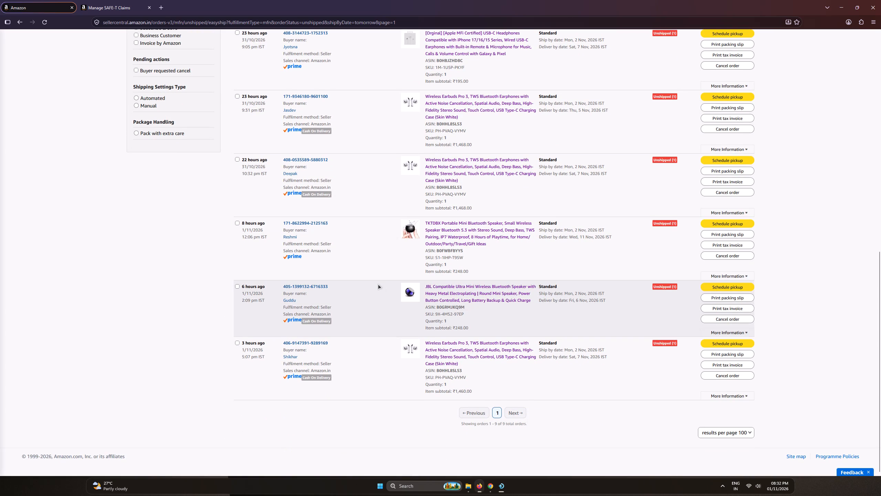
pyautogui.scroll(6, 375, 279)
pyautogui.scroll(-6, 377, 258)
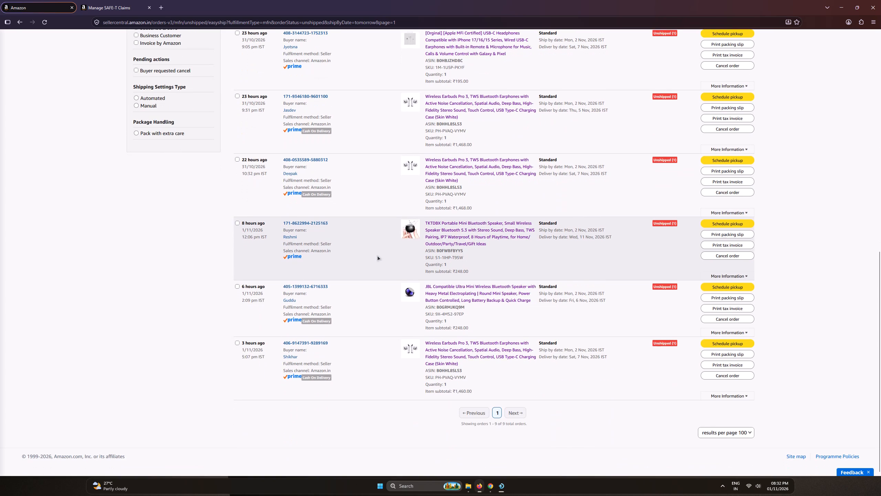
pyautogui.scroll(-1, 377, 255)
pyautogui.scroll(4, 377, 254)
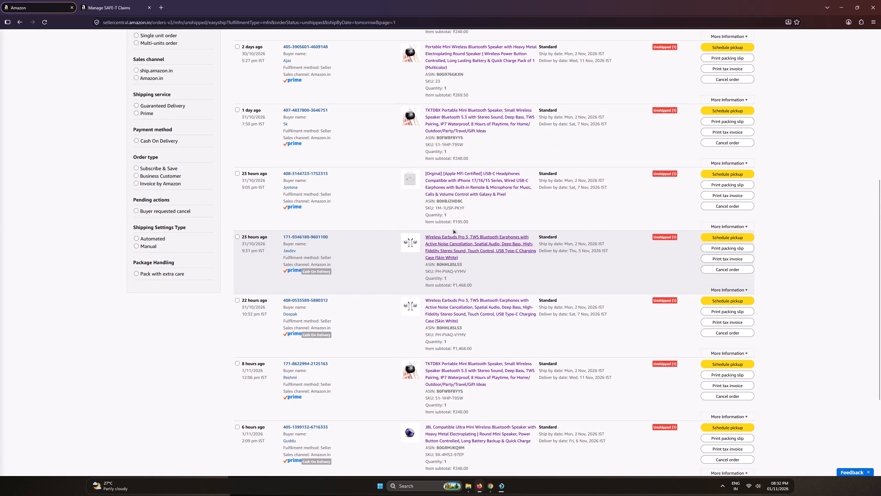
# Open the product page of the ordered USB-C headphones, go to its seller Wasim Devices' storefront and look over the seller's products.
pyautogui.click(501, 182)
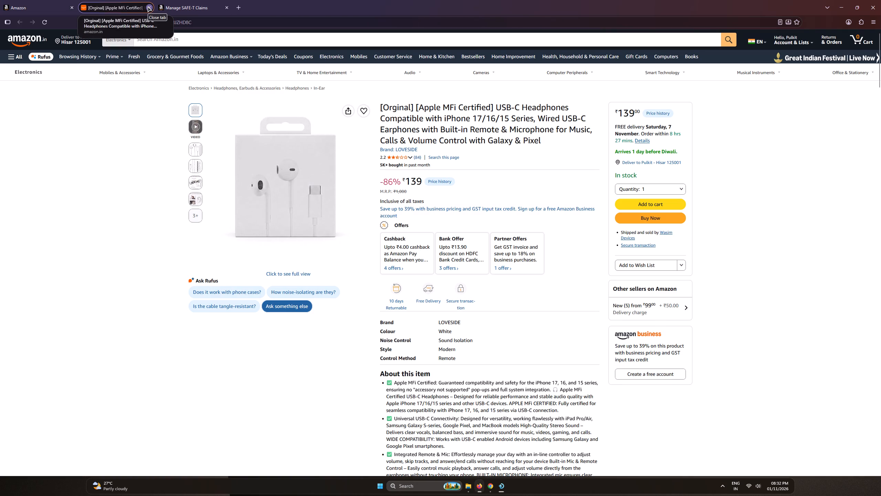
pyautogui.click(661, 231)
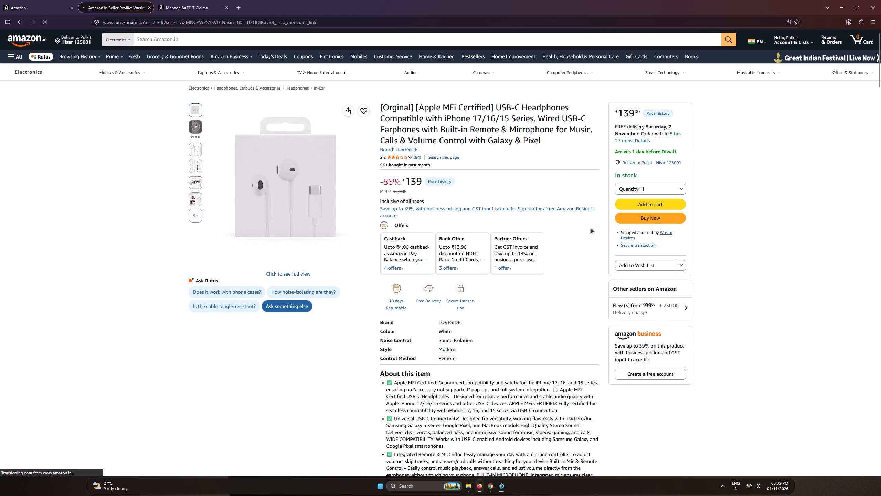
pyautogui.click(218, 95)
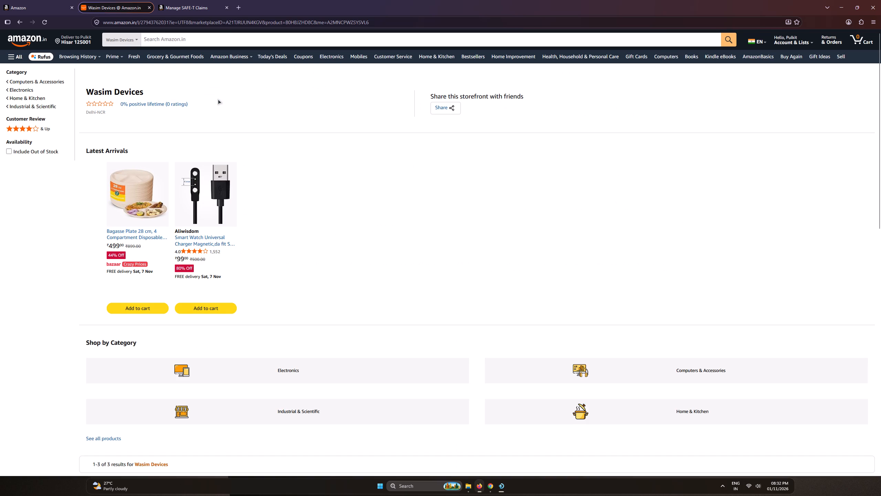
pyautogui.scroll(-7, 256, 192)
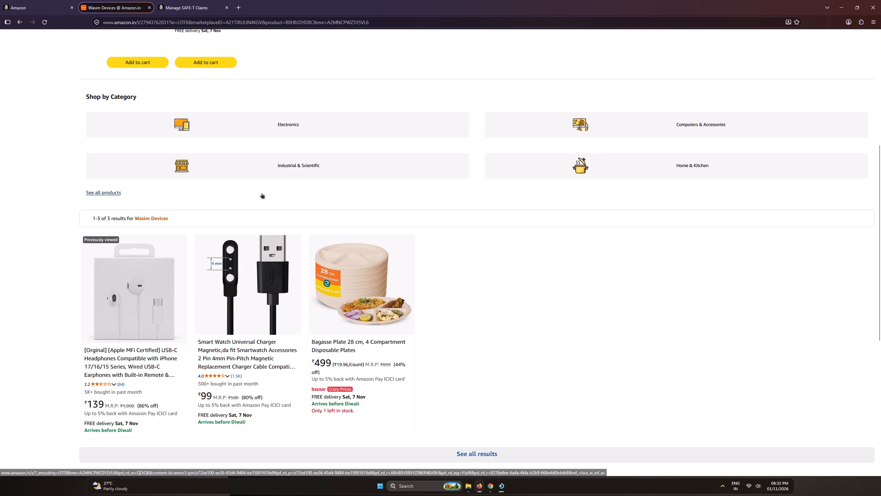